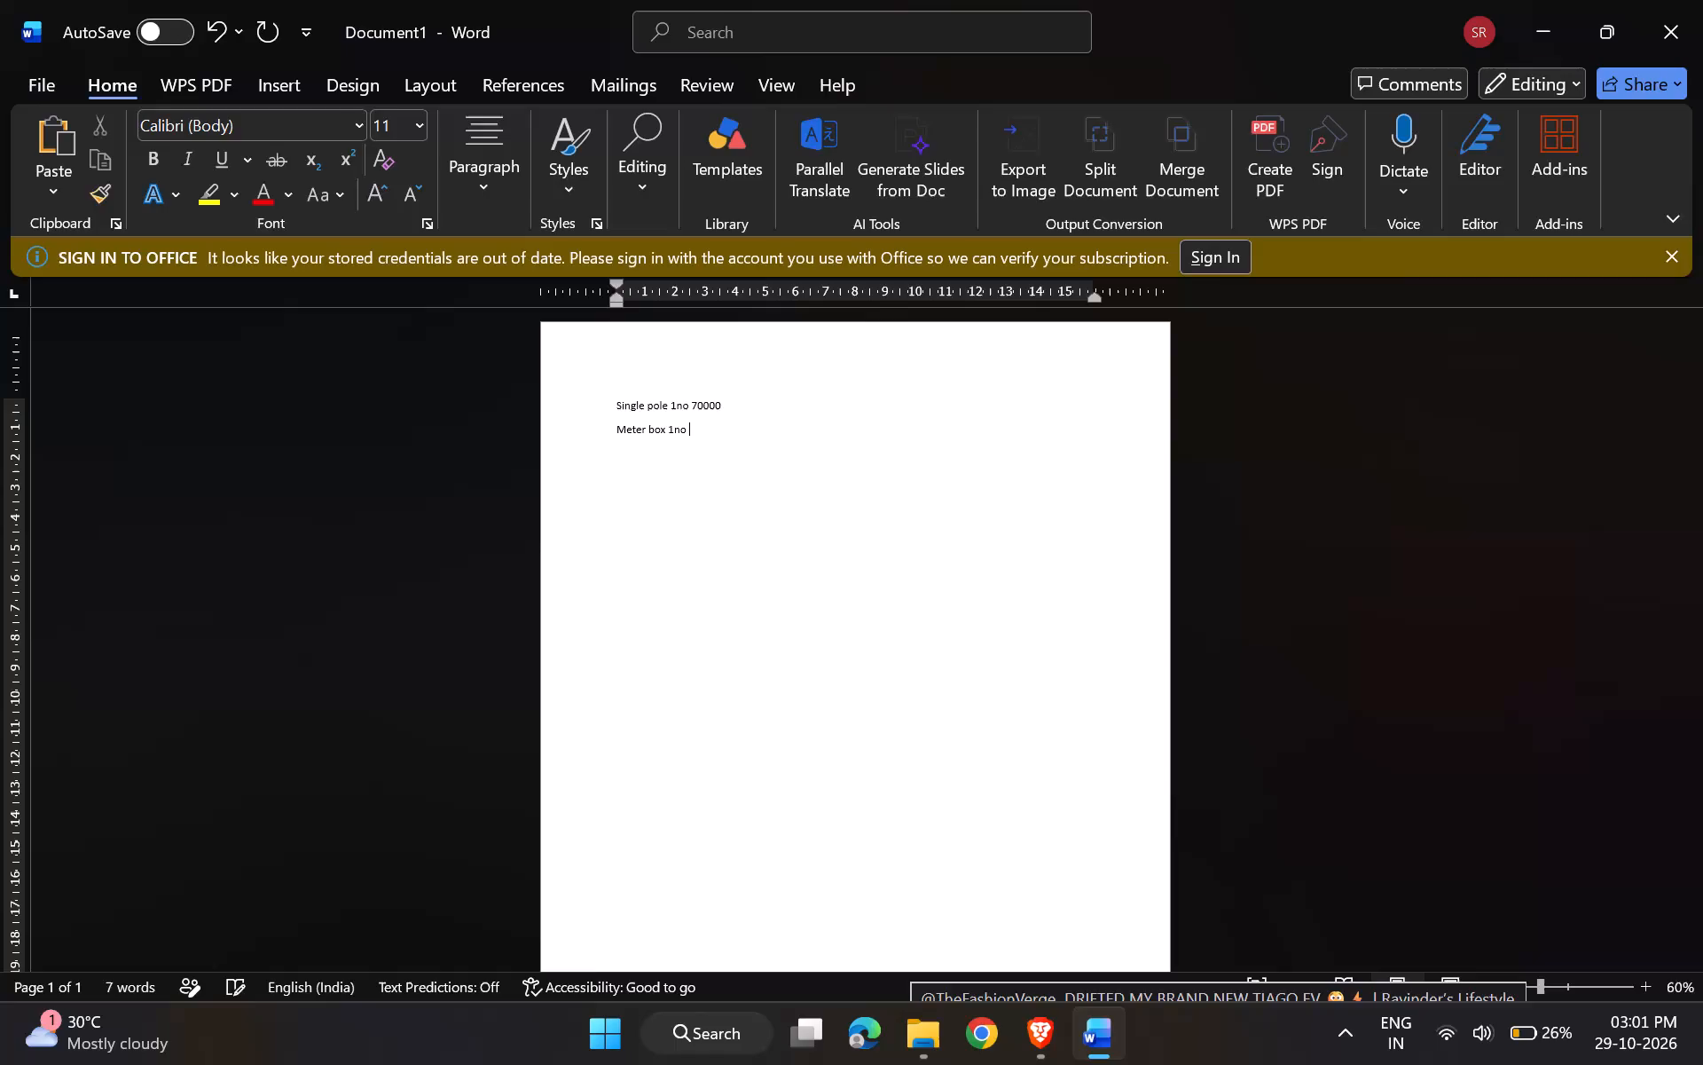
Complete the meter box line with the amount 15000 and start a new line.
type("15000")
key("Return")
Add a line item reading "9.1 tscc poles" with the quantity 4no below the meter box line.
key("9")
type(".1")
key("space")
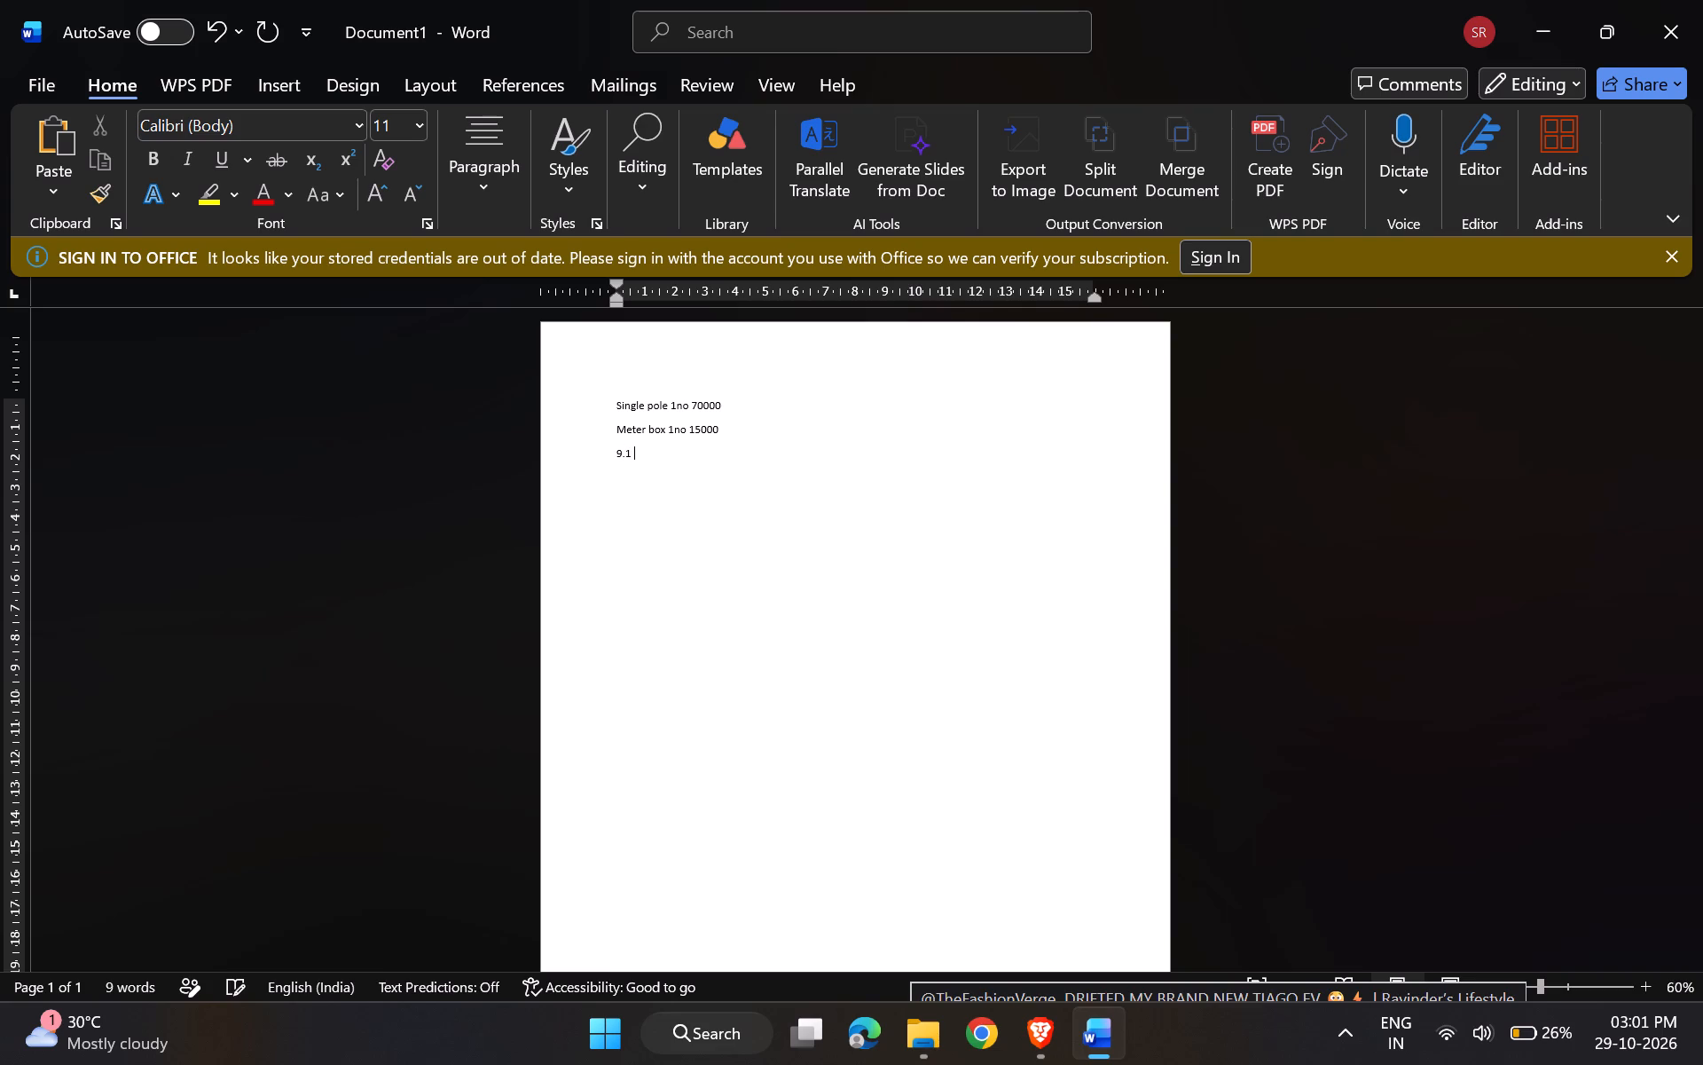
type("tt")
key("BackSpace")
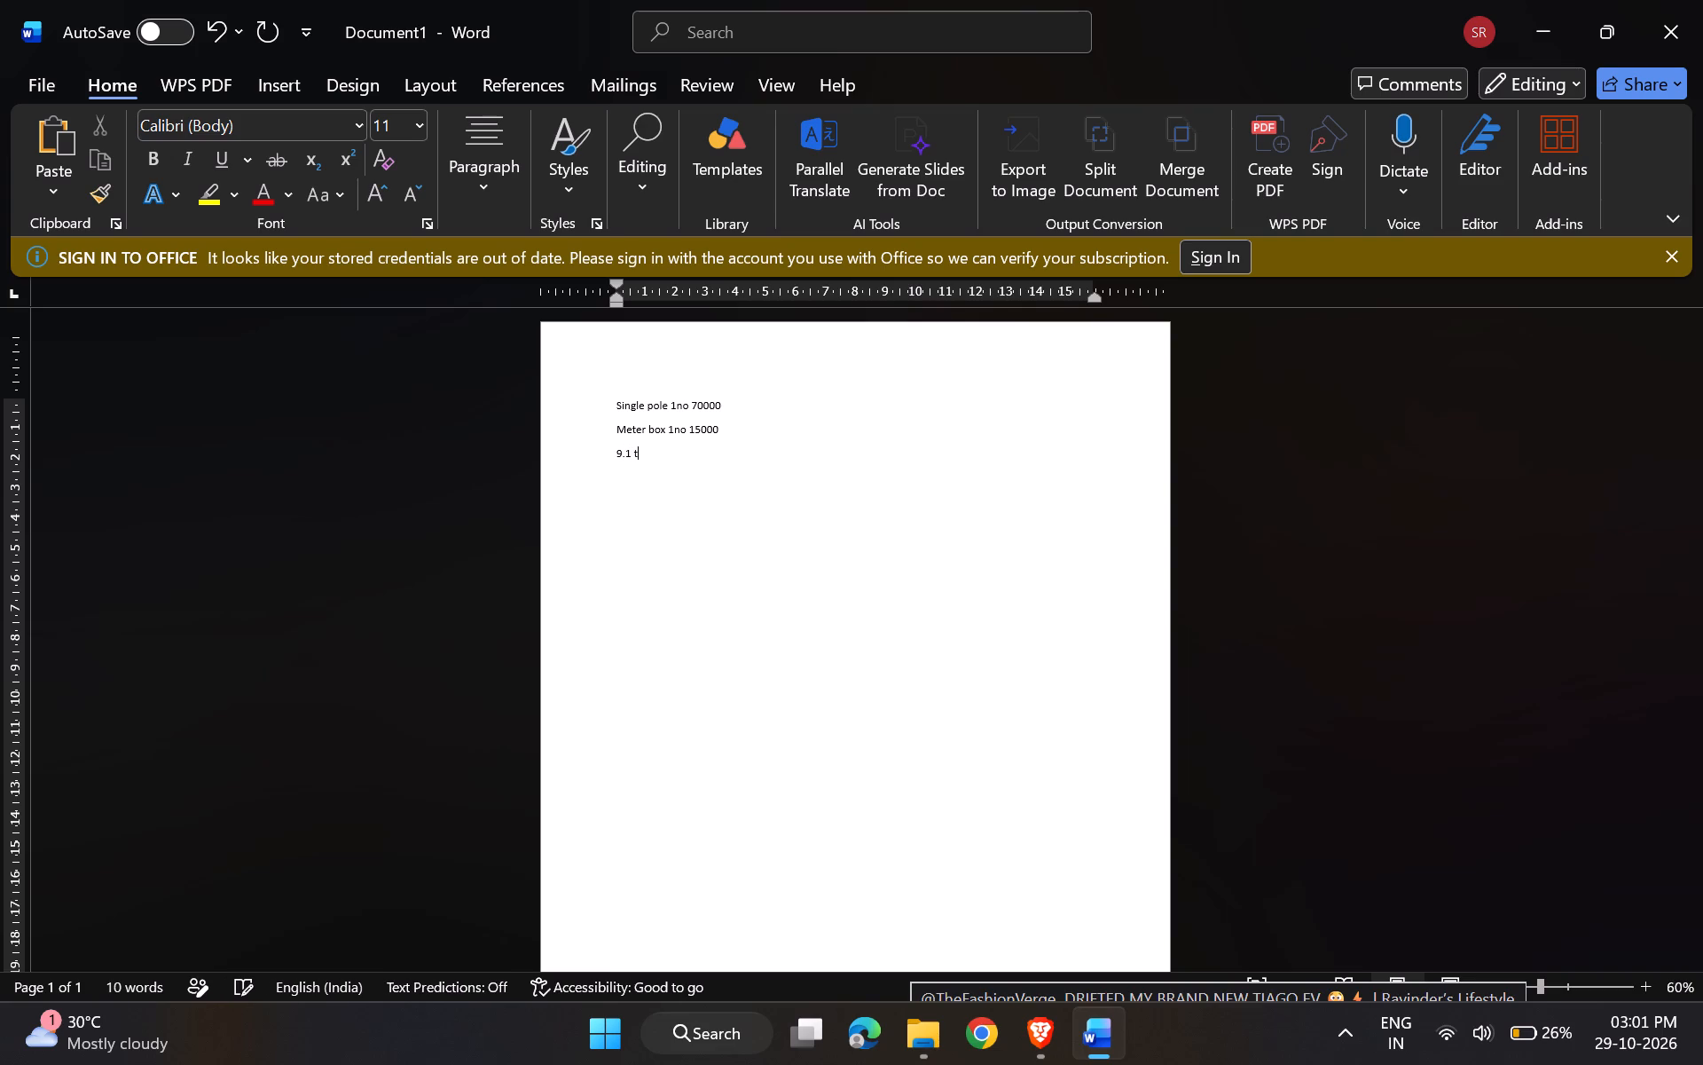
key("s")
type("cc")
key("space")
type("poles")
key("space")
type("1")
key("space")
key("BackSpace")
key("BackSpace")
type("4")
key("space")
key("BackSpace")
type("no")
key("space")
Enter the amount 20000 for the 9.1 tscc poles and start a new line.
type("25")
type("000")
key("BackSpace")
key("BackSpace")
key("BackSpace")
key("BackSpace")
type("0000")
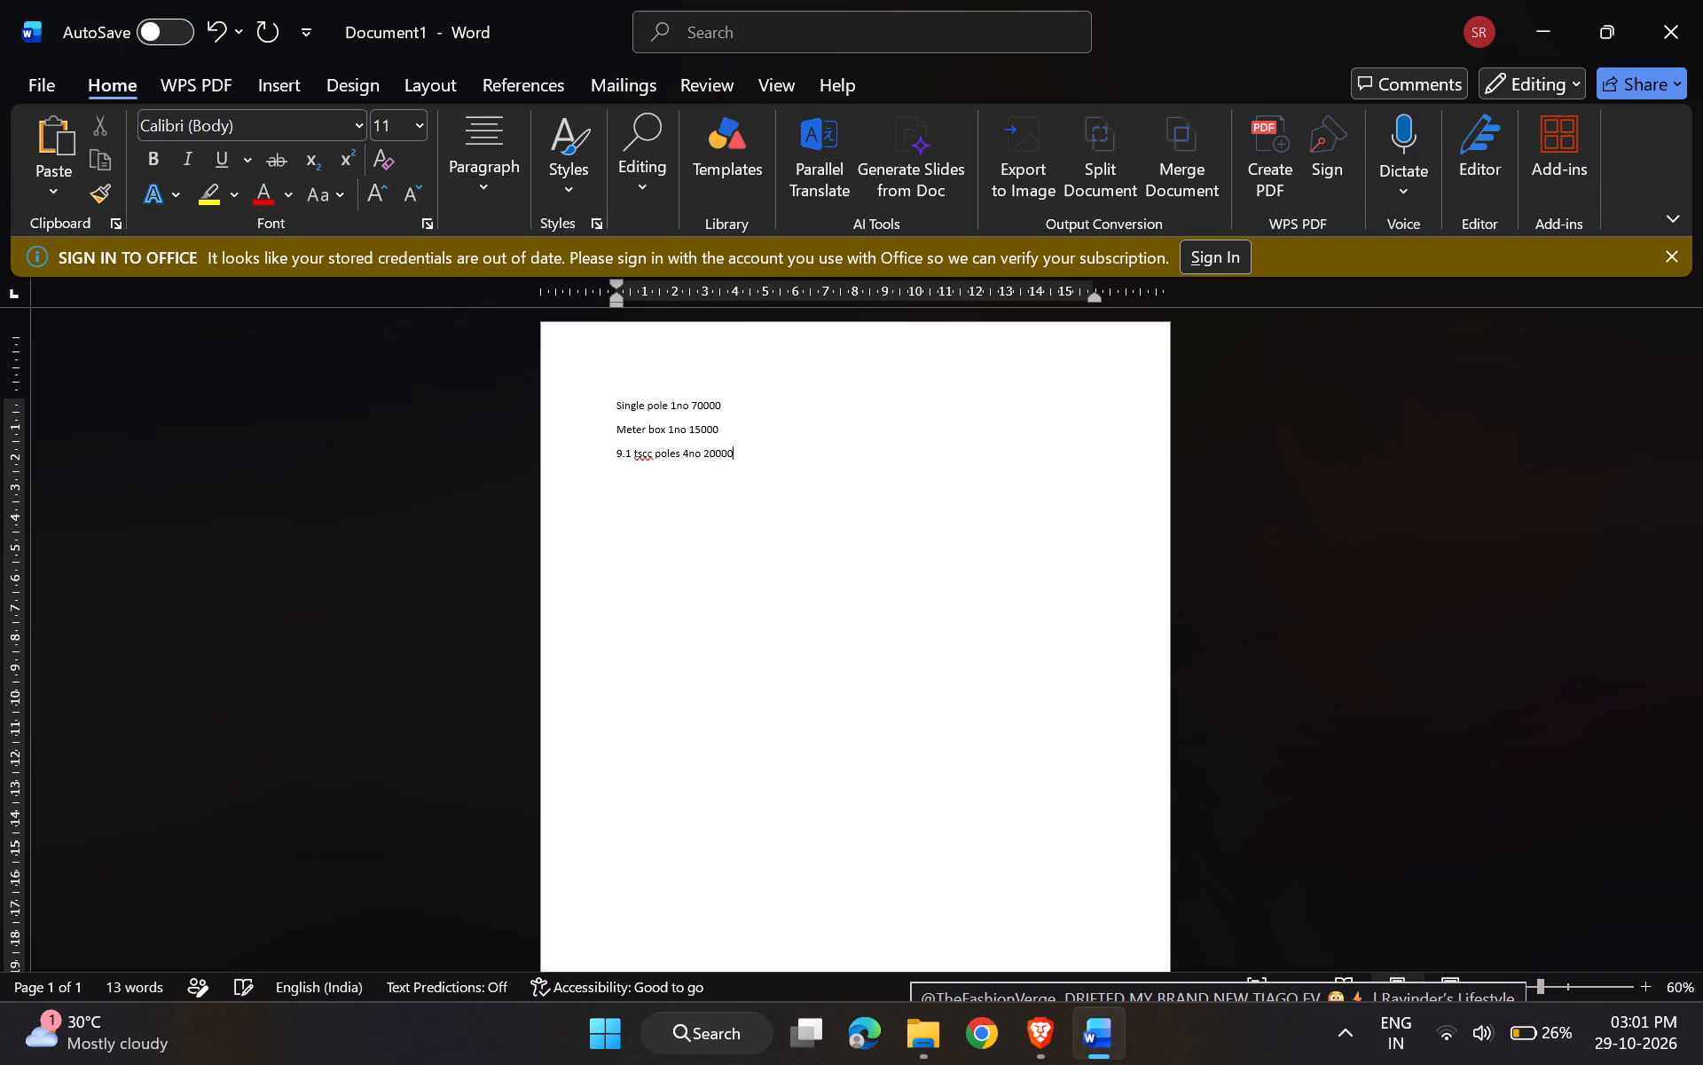
key("Return")
Add the line item "11kv ms cross arms 6no" without an amount and start a new line.
type("11kv")
key("space")
type("ms cross arms")
key("space")
type("6mo")
key("BackSpace")
key("BackSpace")
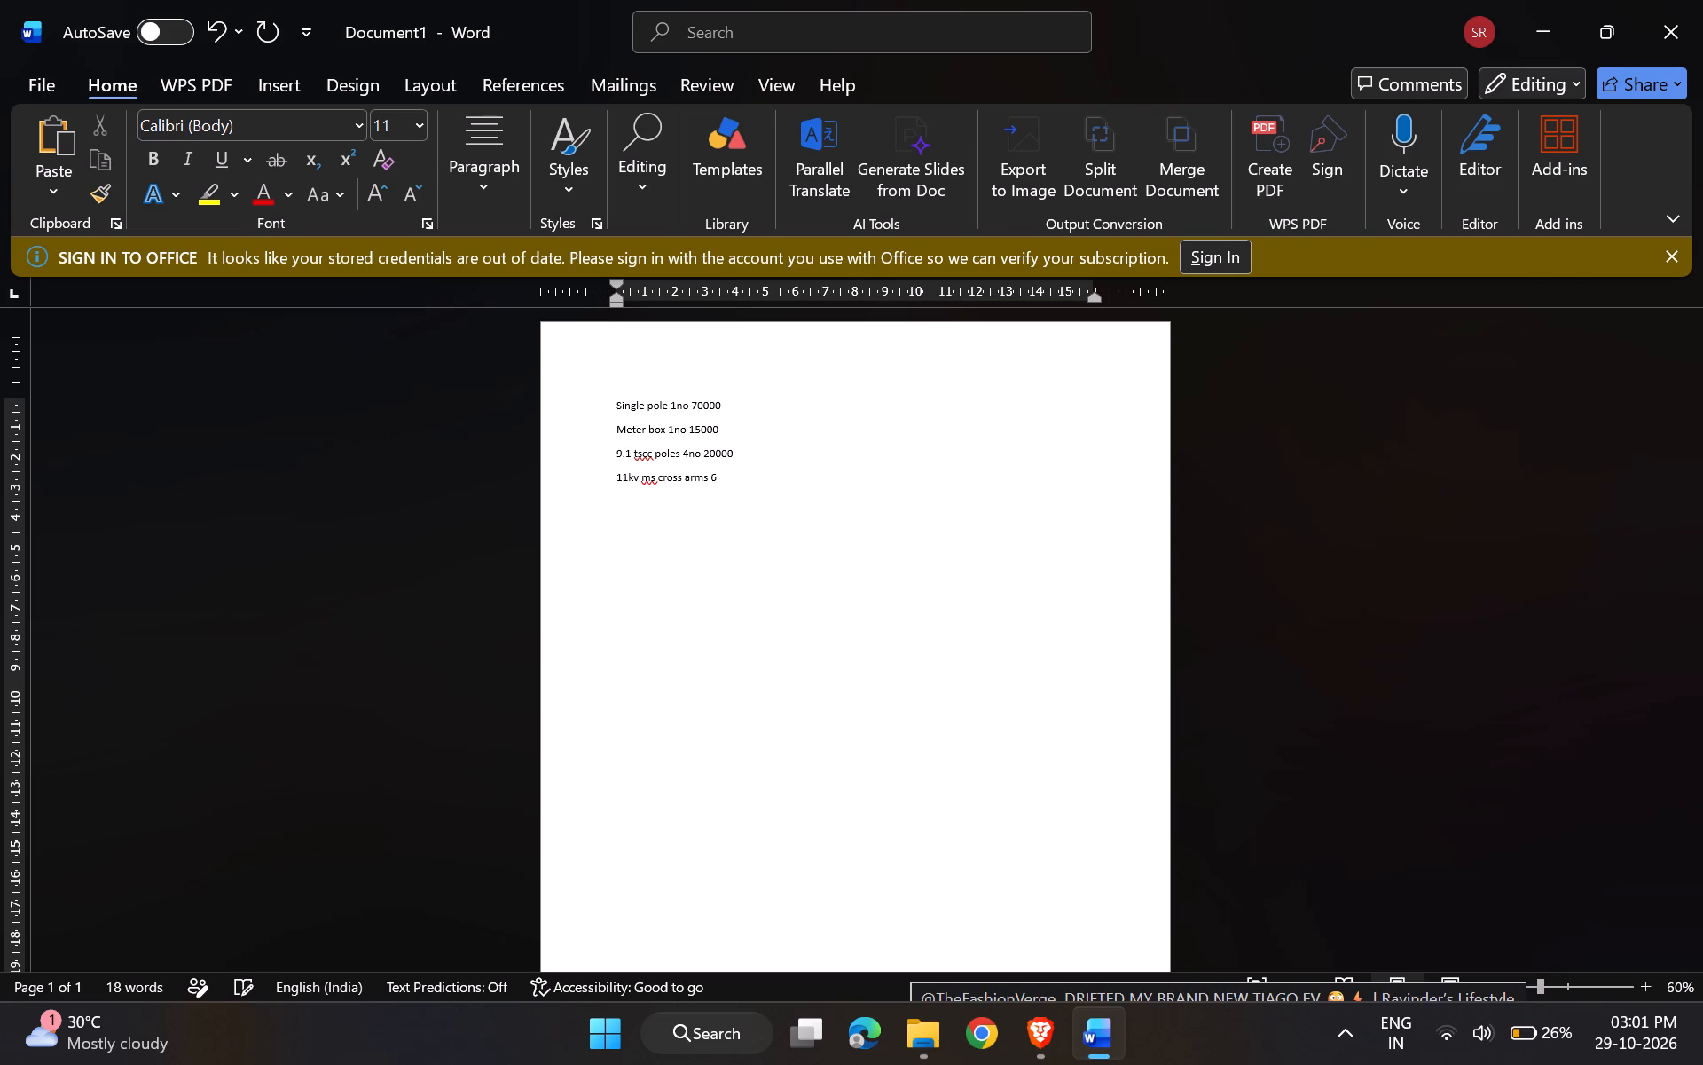
type("no")
key("space")
key("Return")
Add the line item "11 kv ms side arms 2no" without an amount below the cross arms line.
type("11")
key("space")
type("kv ms")
key("space")
type("sides")
key("space")
key("BackSpace")
key("BackSpace")
key("space")
type("arms")
key("space")
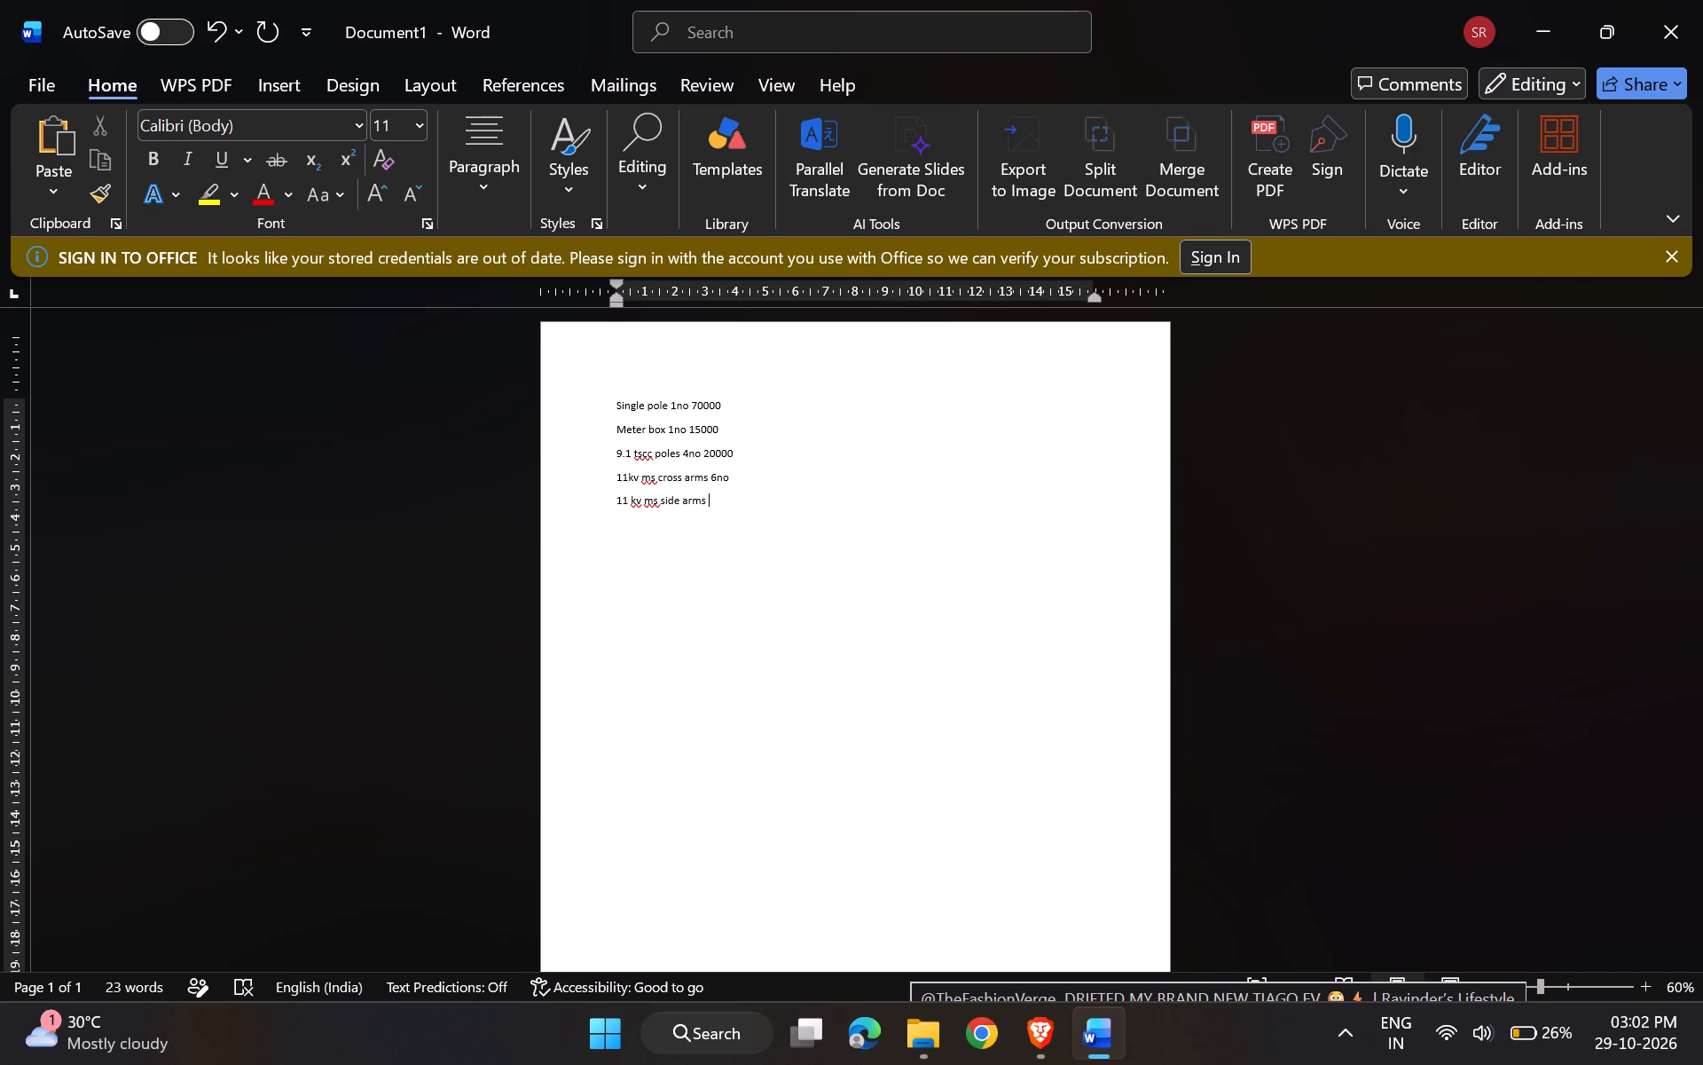
key("2")
type("no")
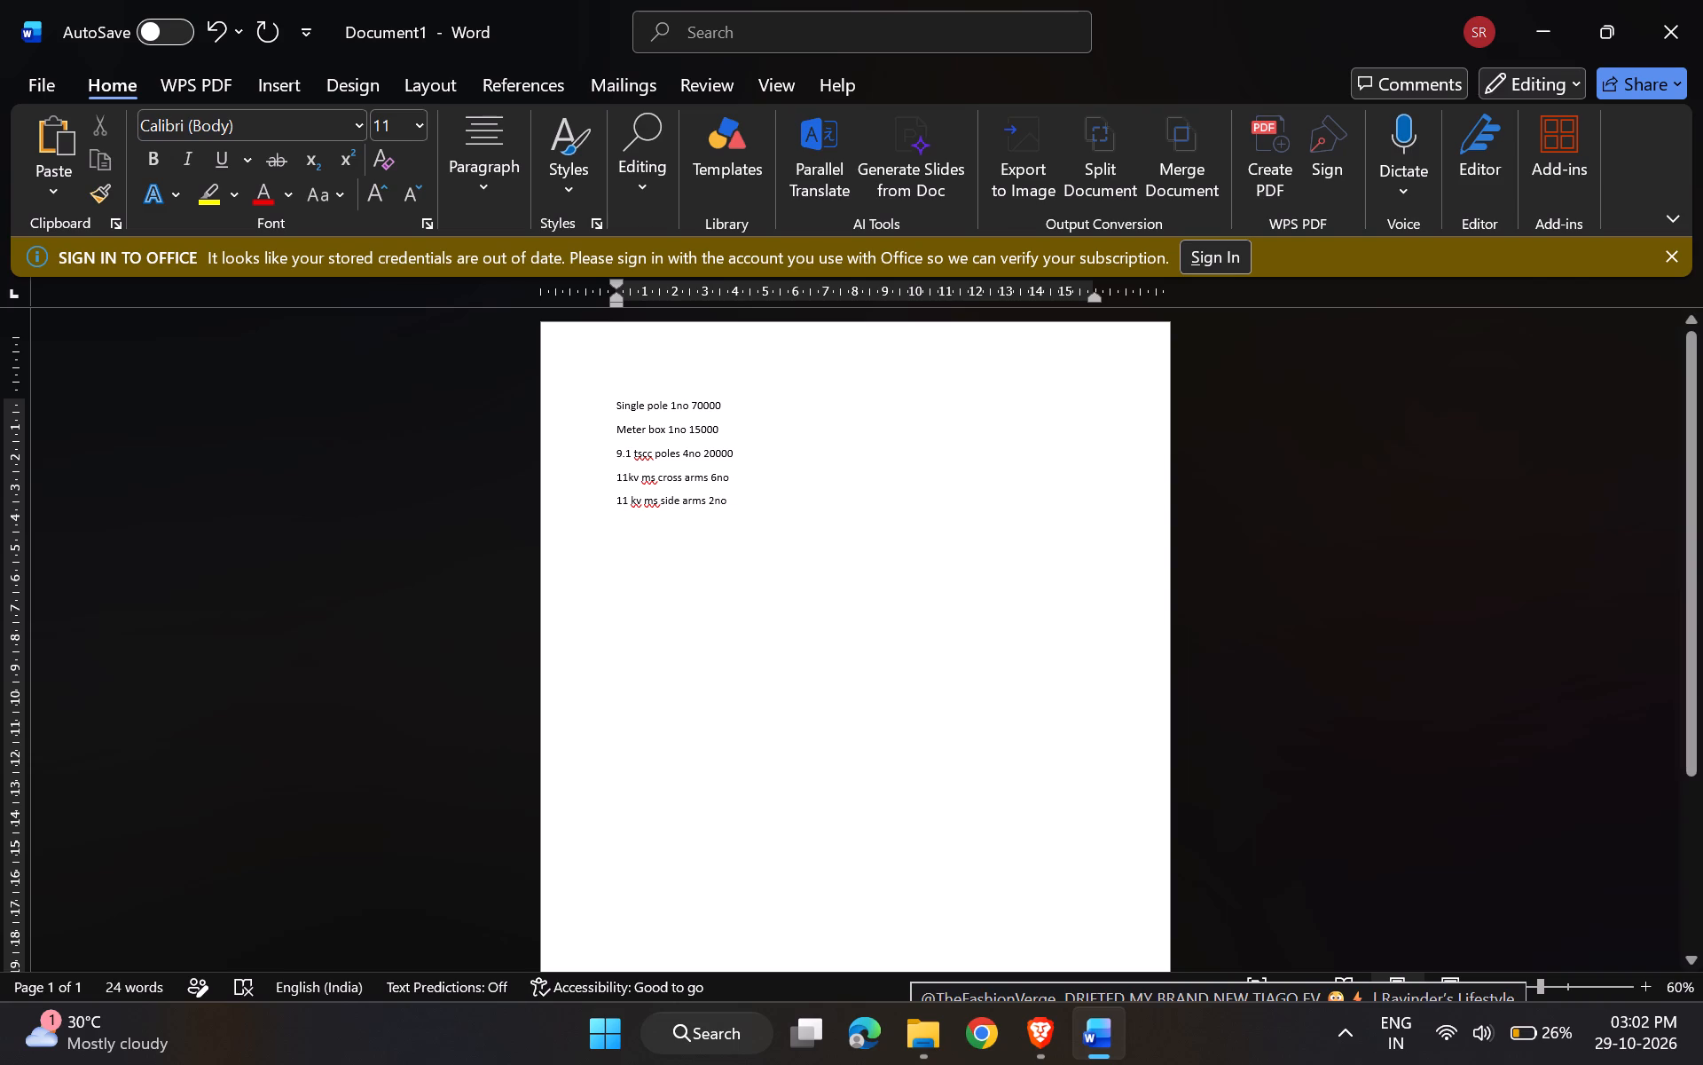
Add the amount 1400 at the end of the 11kv ms cross arms line.
left_click(745, 482)
key("Left")
key("Left")
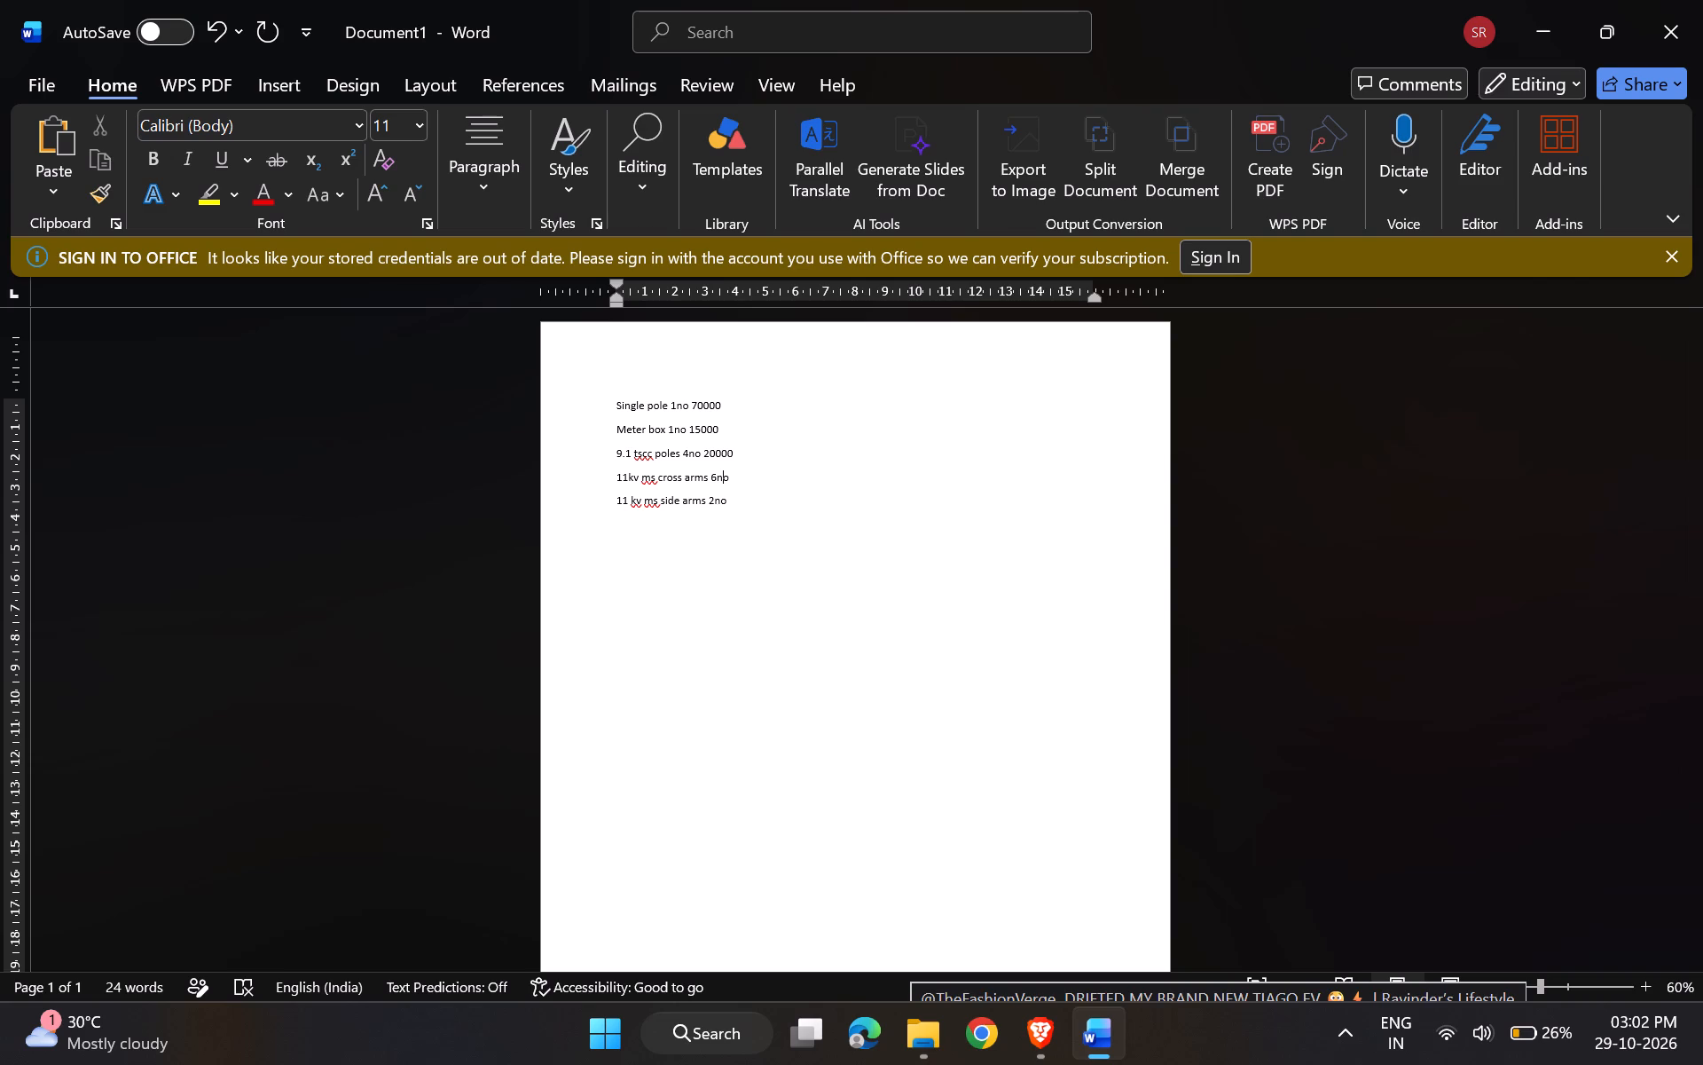
key("Right")
key("space")
type("14000")
key("BackSpace")
Add the amount 2200 at the end of the 11 kv ms side arms line and start a new line.
key("Down")
key("space")
key("Left")
key("Right")
type("2200")
key("Return")
Add the line item "Earting ls 50000" below the side arms line.
type("earting")
key("space")
type("ls")
key("space")
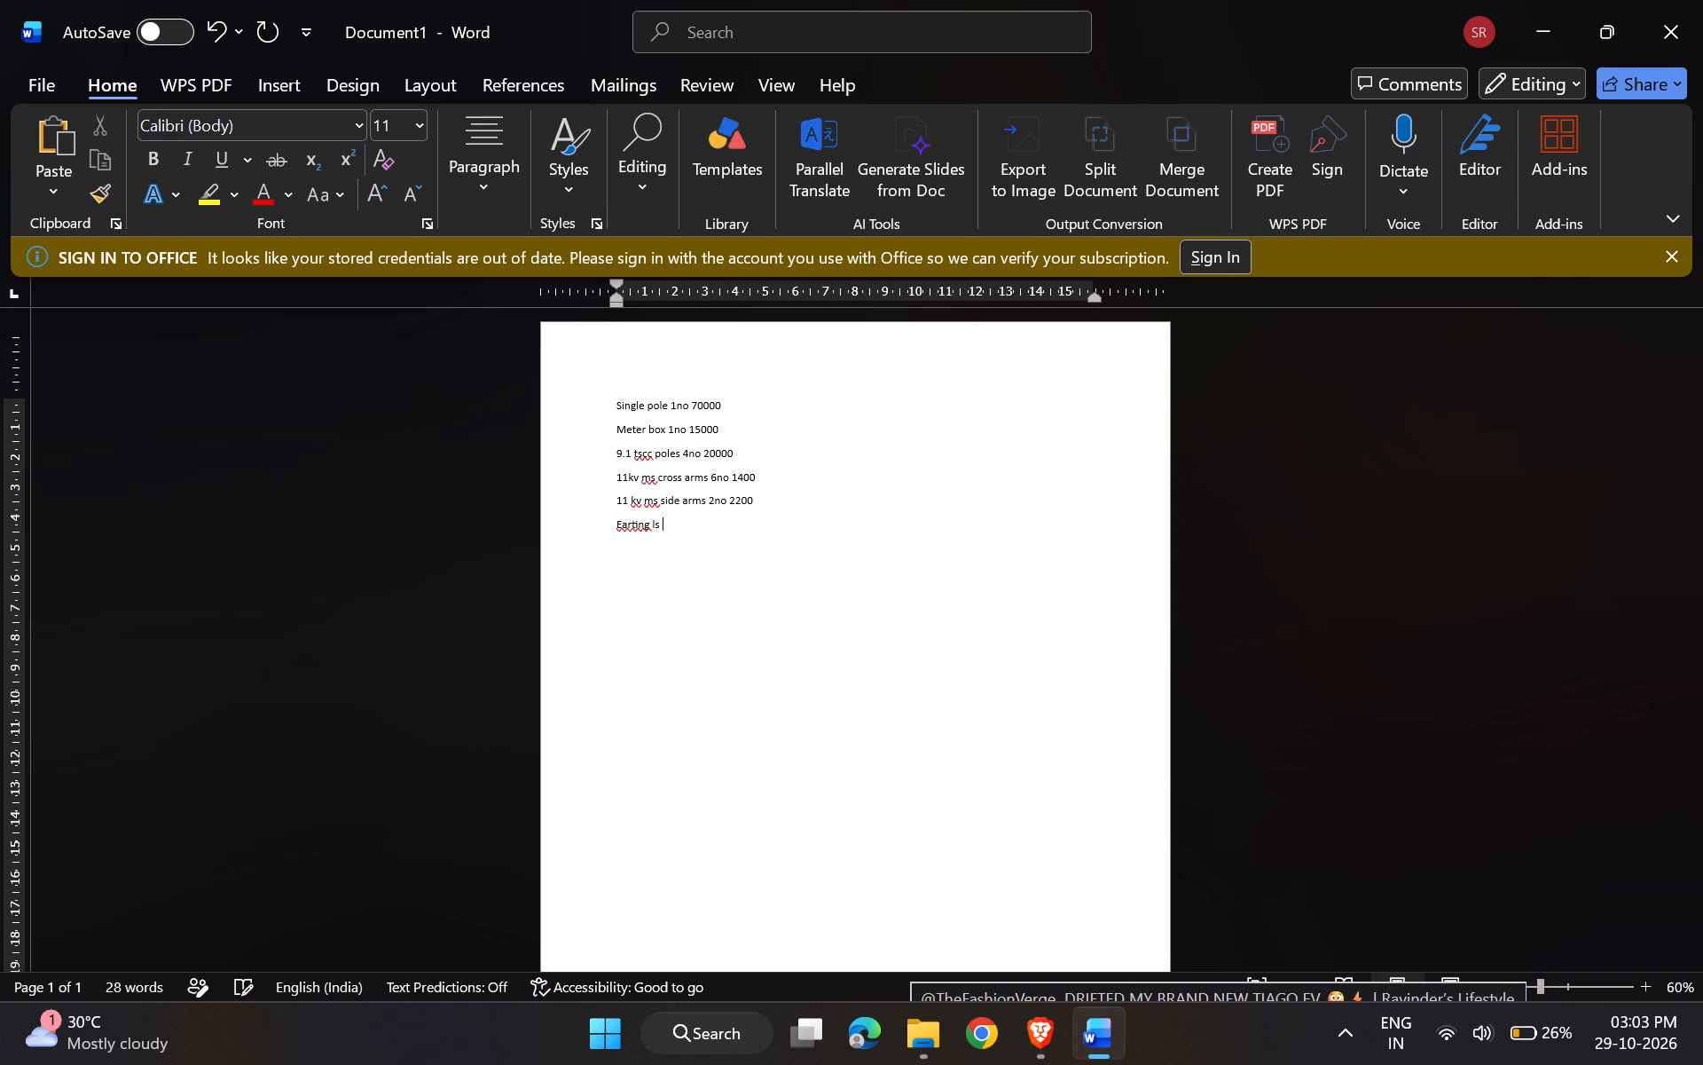
type("5000")
key("0")
Add the line item "Stroe handling 25000" below the earthing line.
key("Return")
type("stron")
key("BackSpace")
type("e")
key("space")
type("standin")
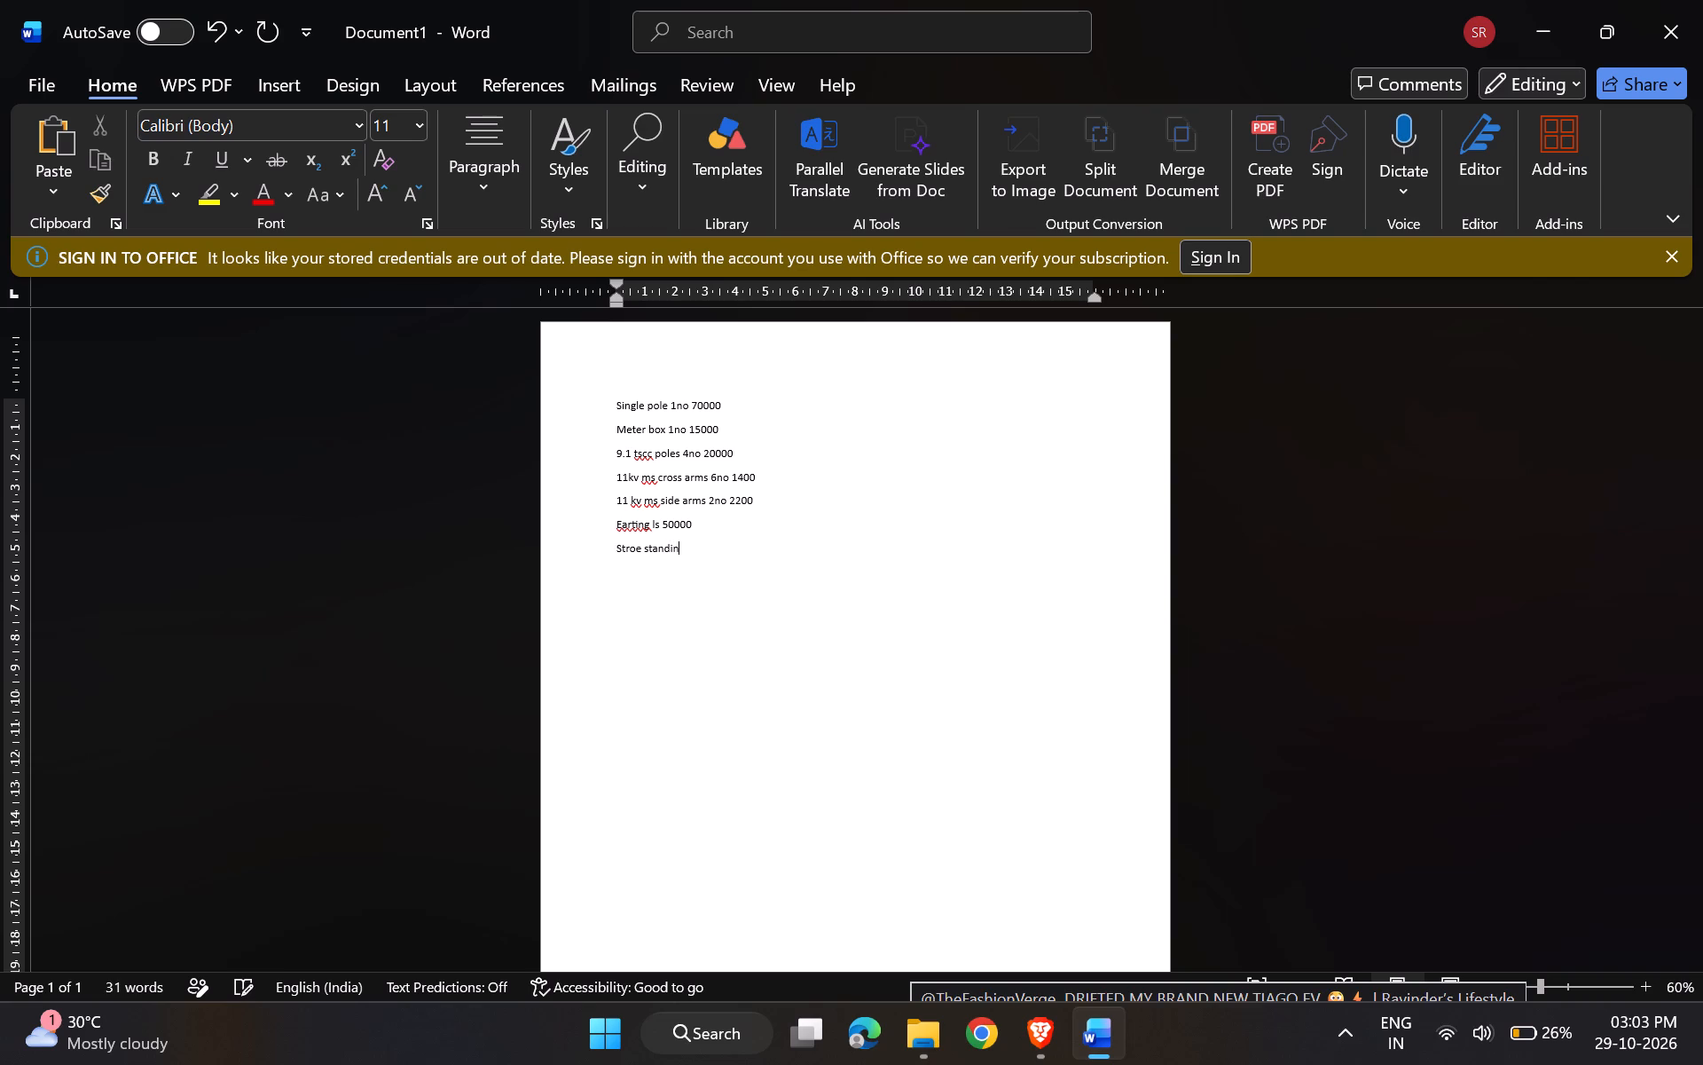
key("g")
key("BackSpace")
key("BackSpace")
key("BackSpace")
key("BackSpace")
key("BackSpace")
key("BackSpace")
key("BackSpace")
key("BackSpace")
type("handi")
key("BackSpace")
type("ling 2")
type("5000")
Add the line item "Ms back clams 20nos 150" below the store handling line.
key("Return")
type("Ms back")
key("space")
key("k")
key("BackSpace")
type("clams")
key("space")
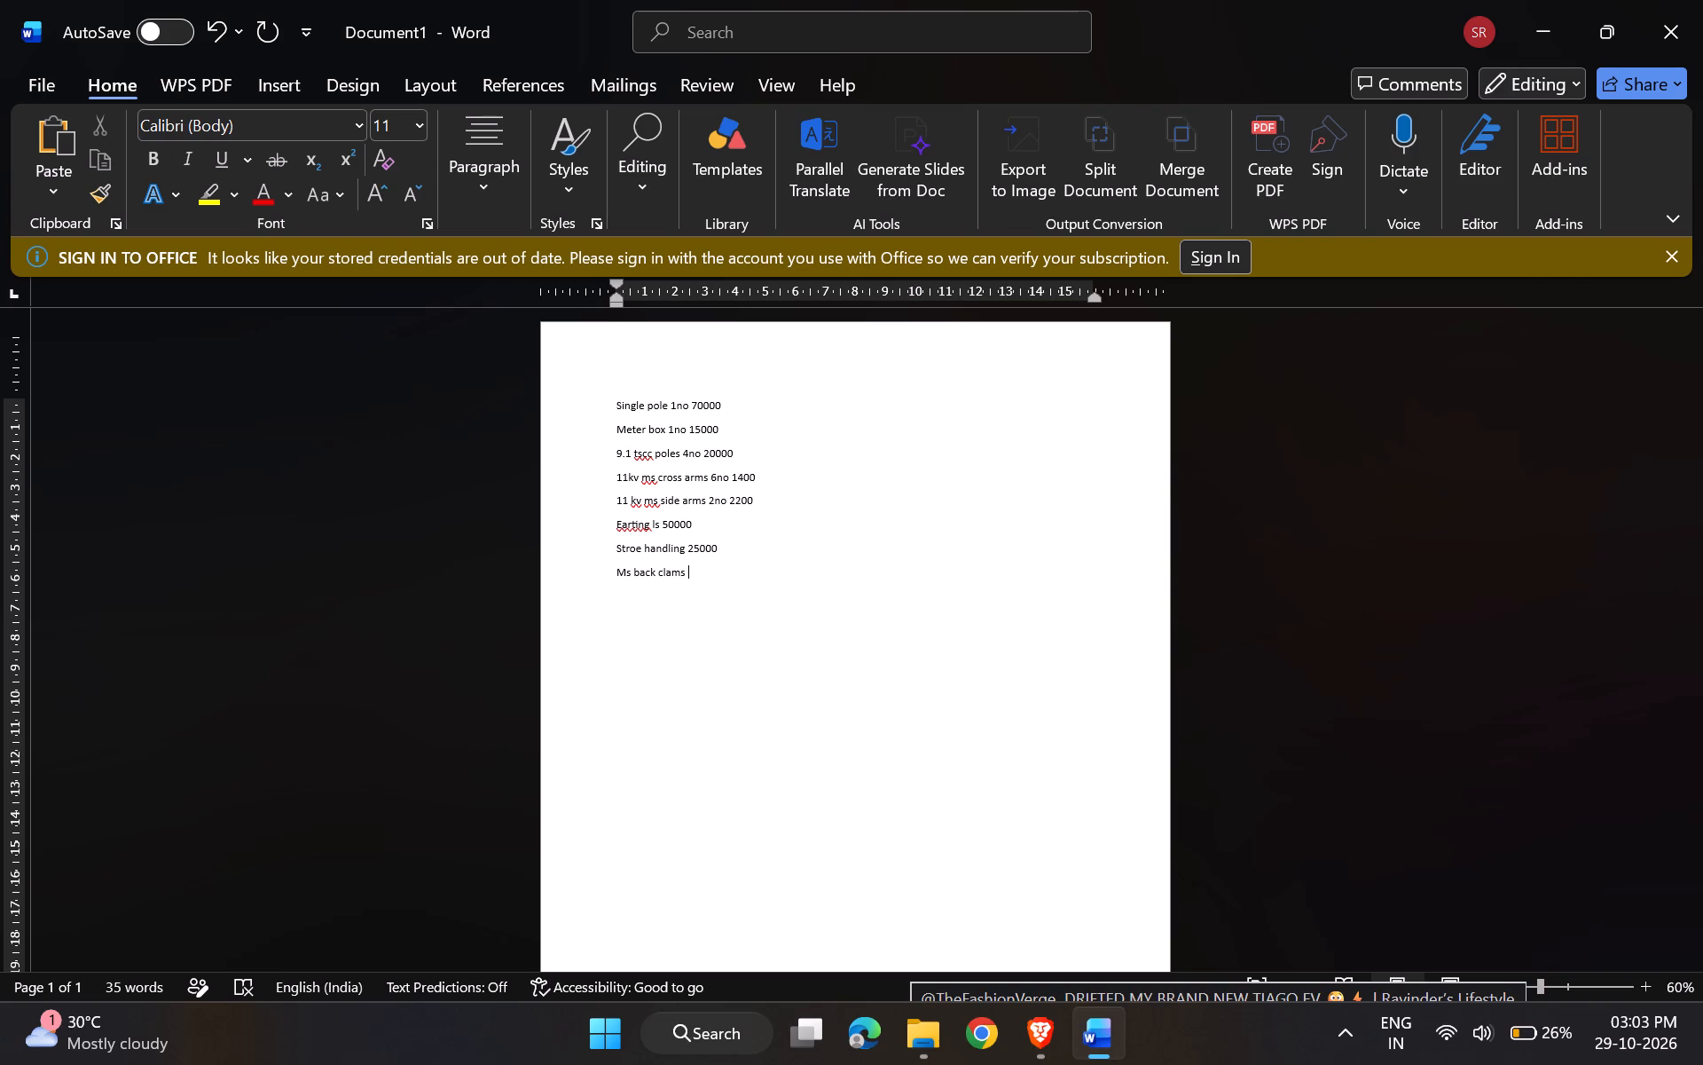
type("20nos")
key("space")
type("150")
Add the line item "Labour and transport 1L" below the back clamps line and start a new line.
key("Return")
type("labour and st")
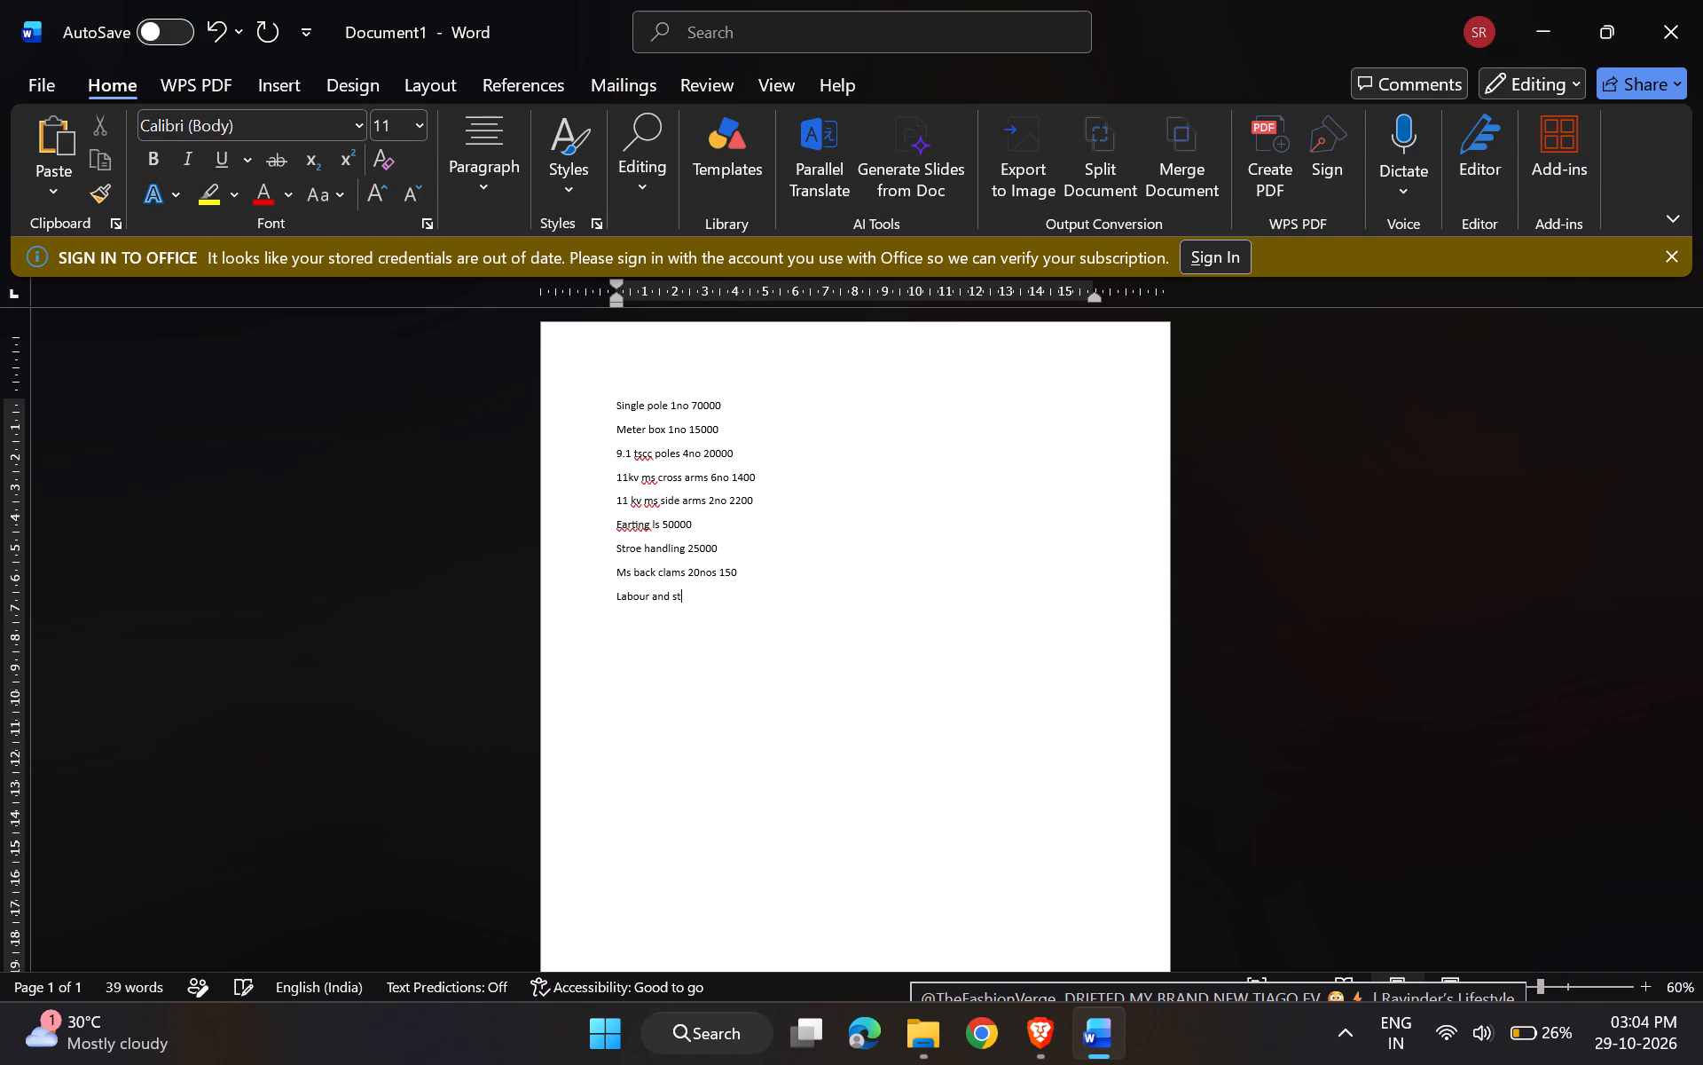
key("BackSpace")
key("BackSpace")
type("tranport")
key("space")
type("1l")
key("BackSpace")
key("shift+l")
key("Return")
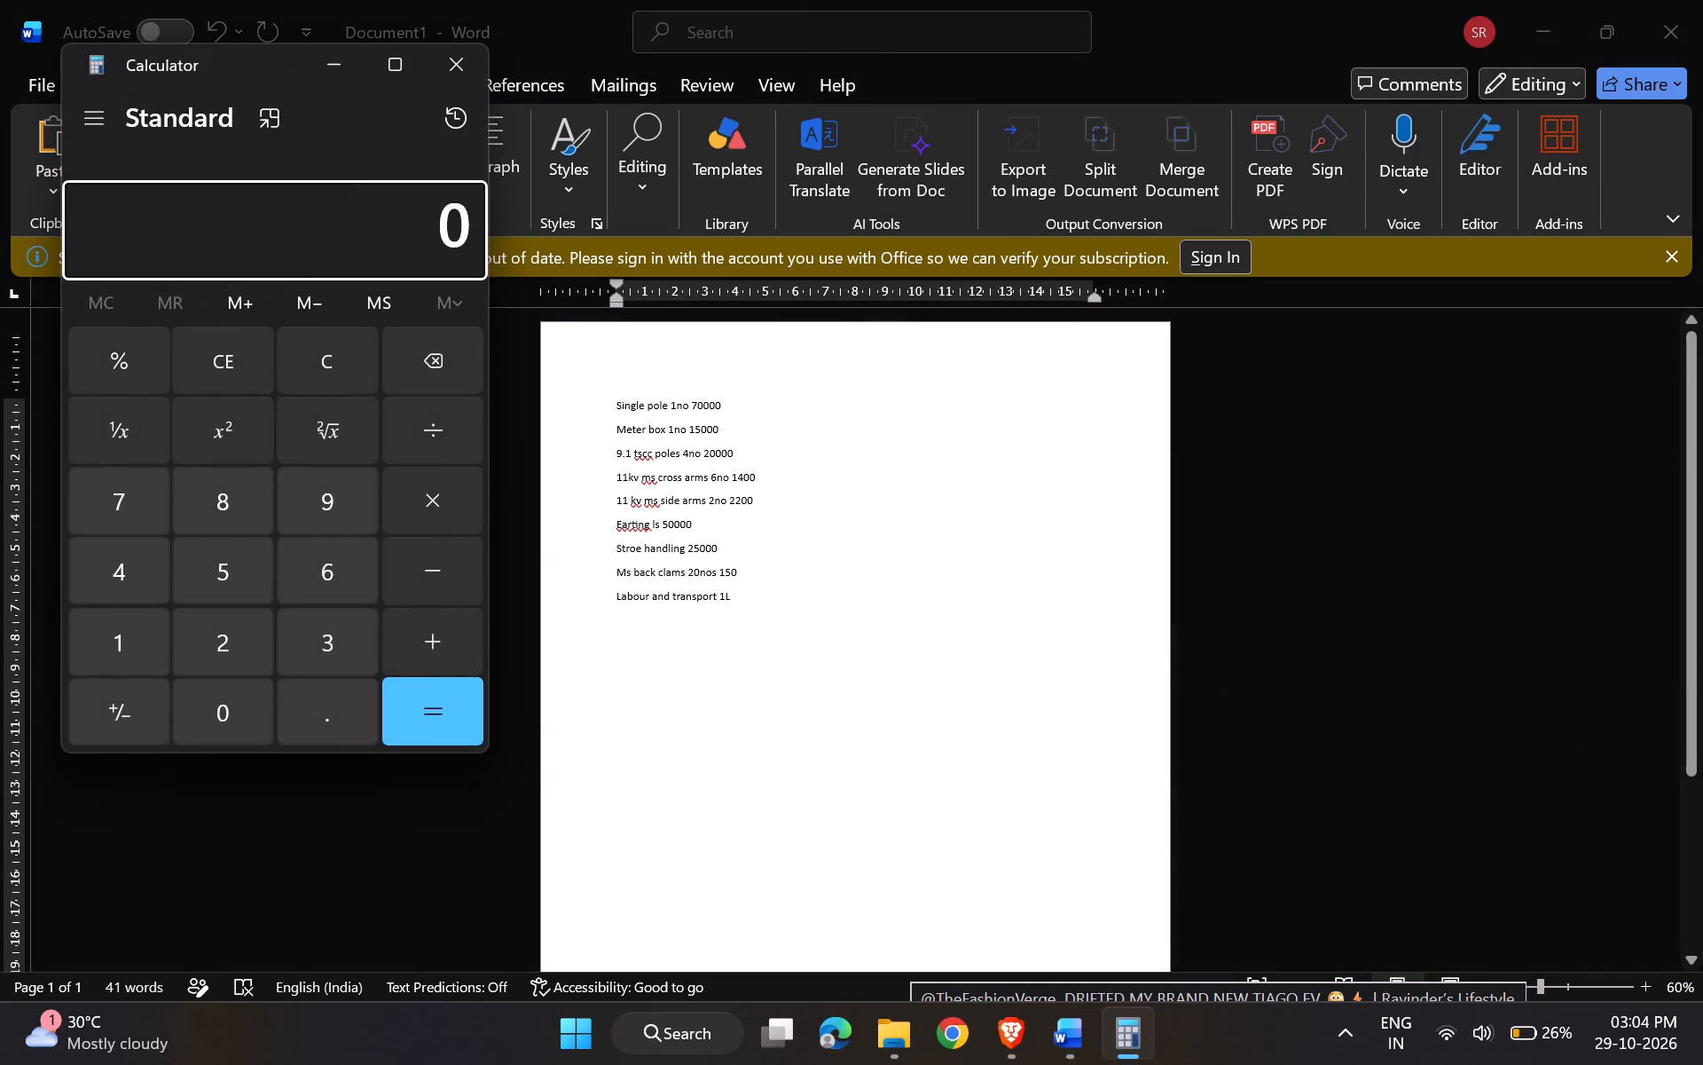
Switch to Calculator and multiply 4 by 20000 for the 9.1 tscc poles.
key("4")
type("*12")
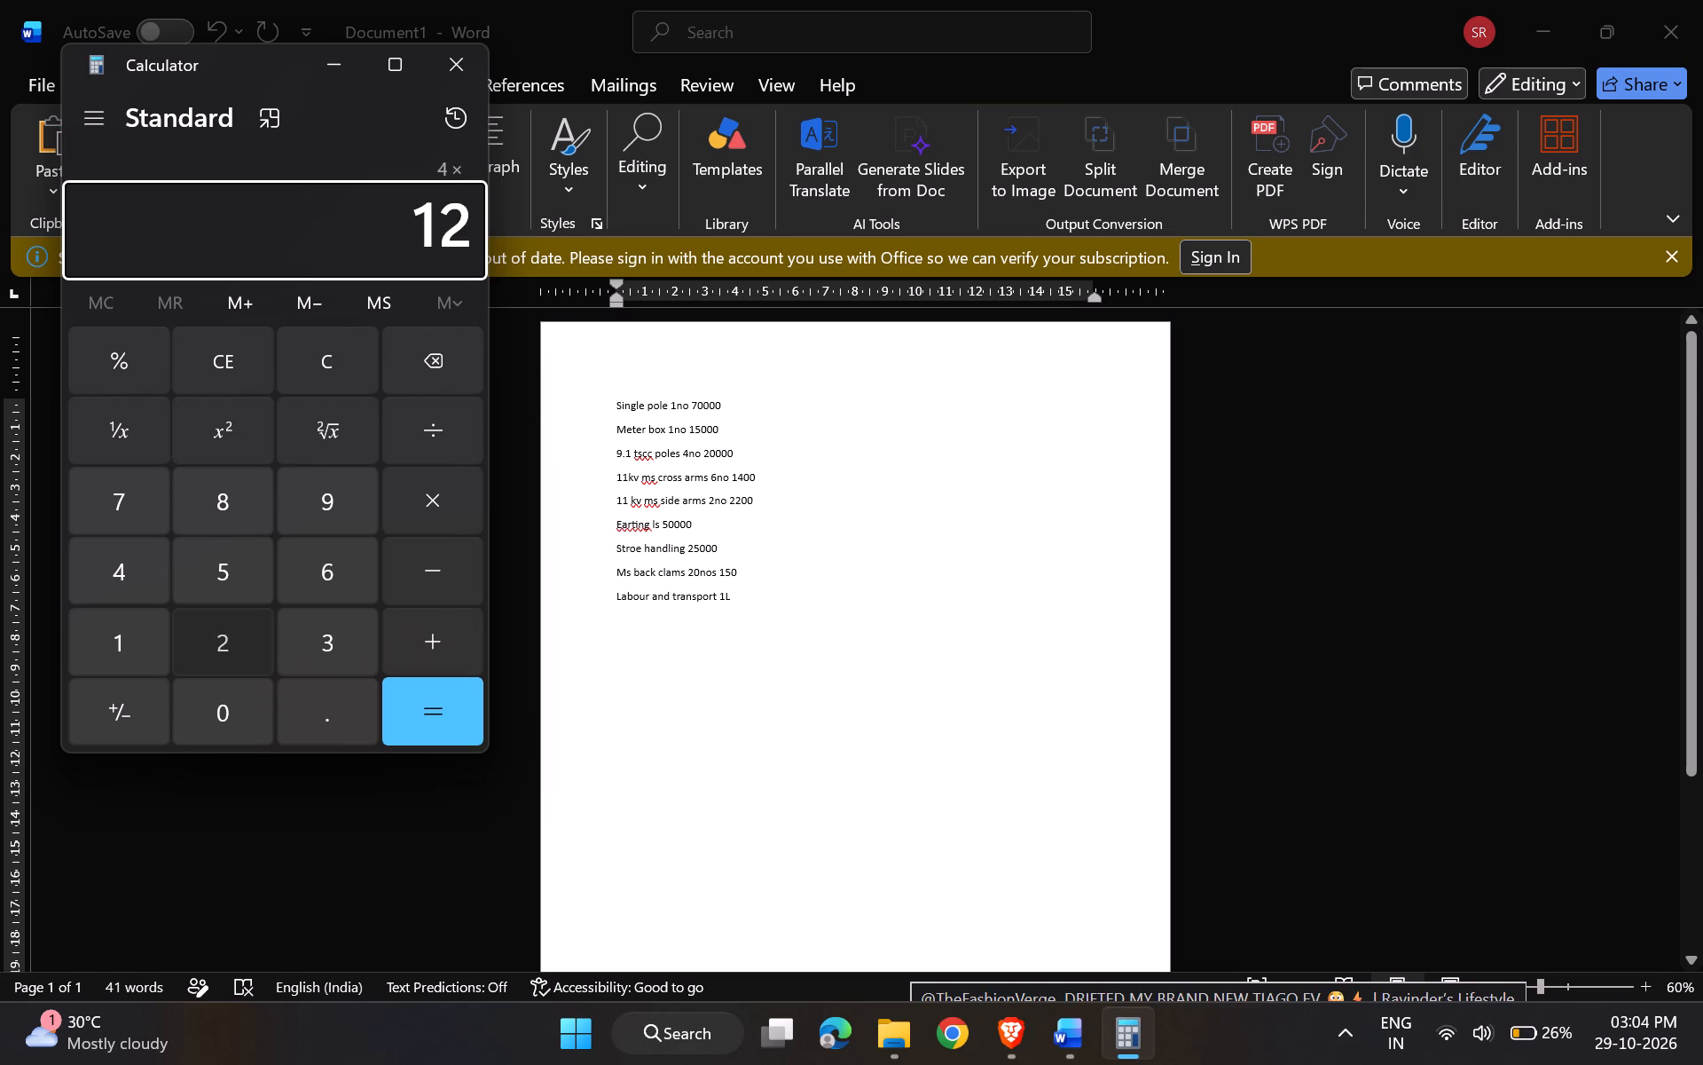
key("BackSpace")
key("BackSpace")
type("20000")
key("Return")
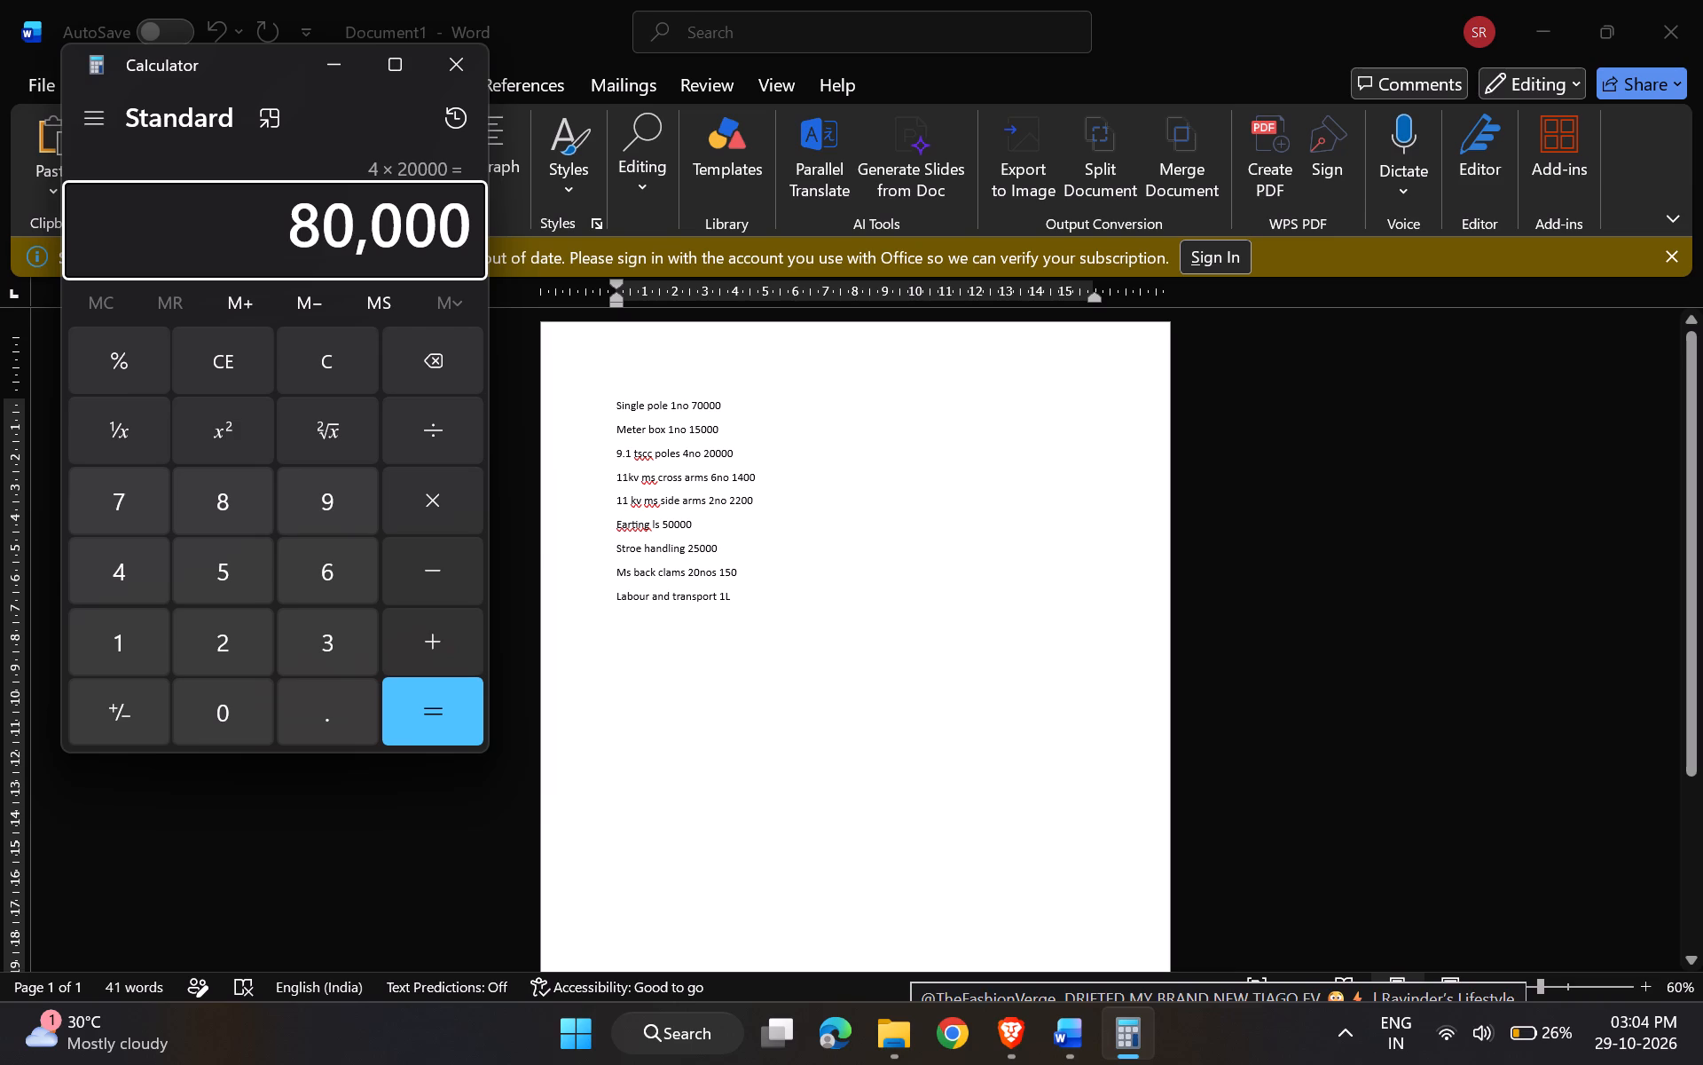
Calculate 6 times 1400 for the 11kv ms cross arms.
key("BackSpace")
key("6")
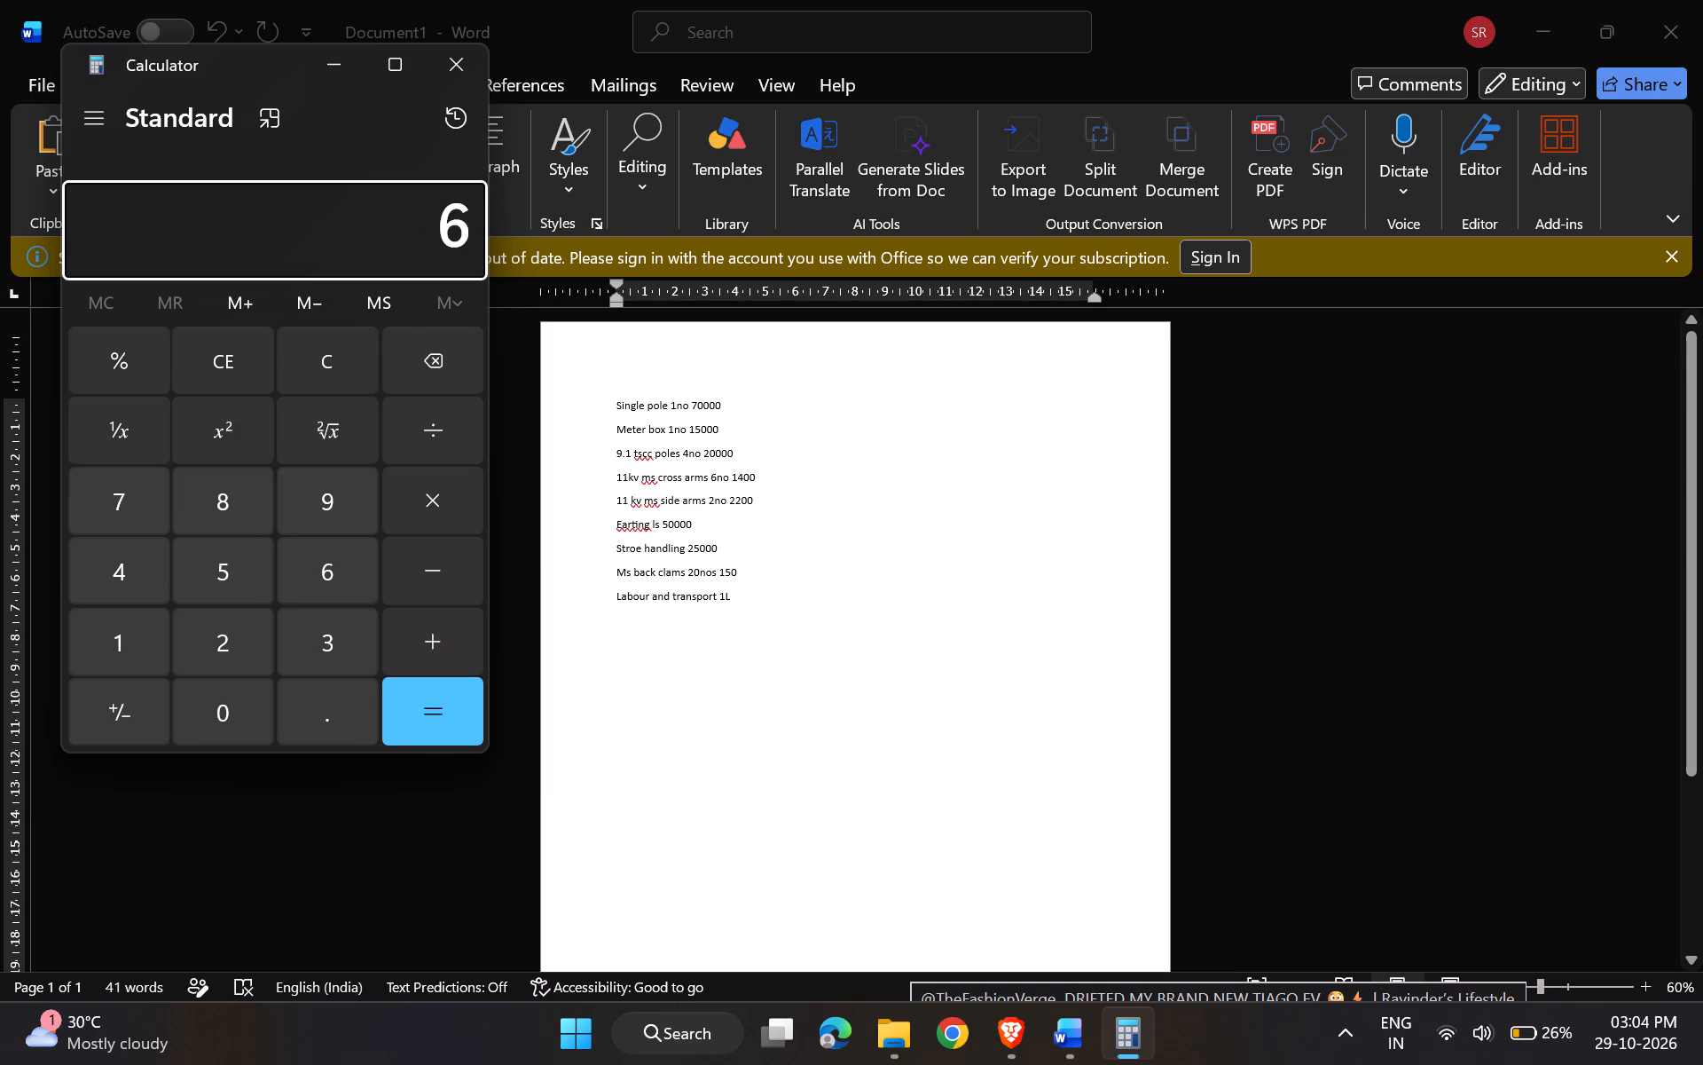
key("shift+asterisk")
key("1")
type("400")
key("Return")
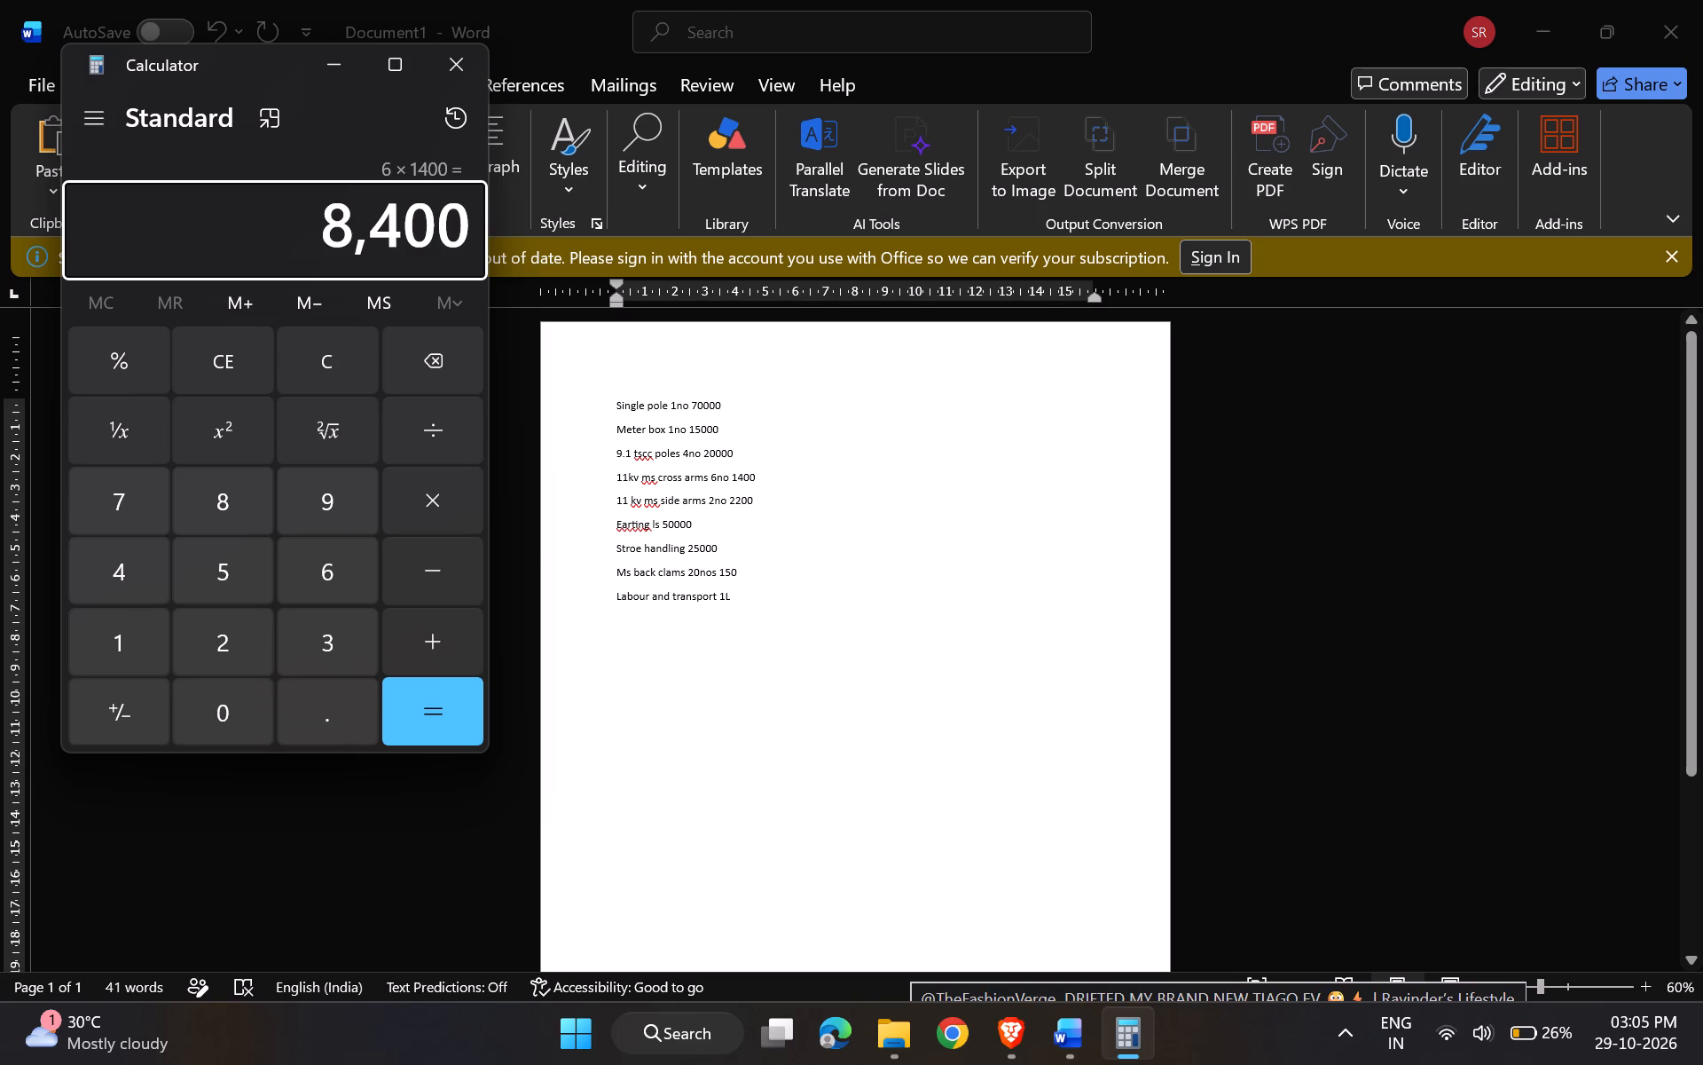
Calculate 2 times 2200 for the 11 kv ms side arms.
key("BackSpace")
key("2")
key("shift+asterisk")
type("2200")
key("Return")
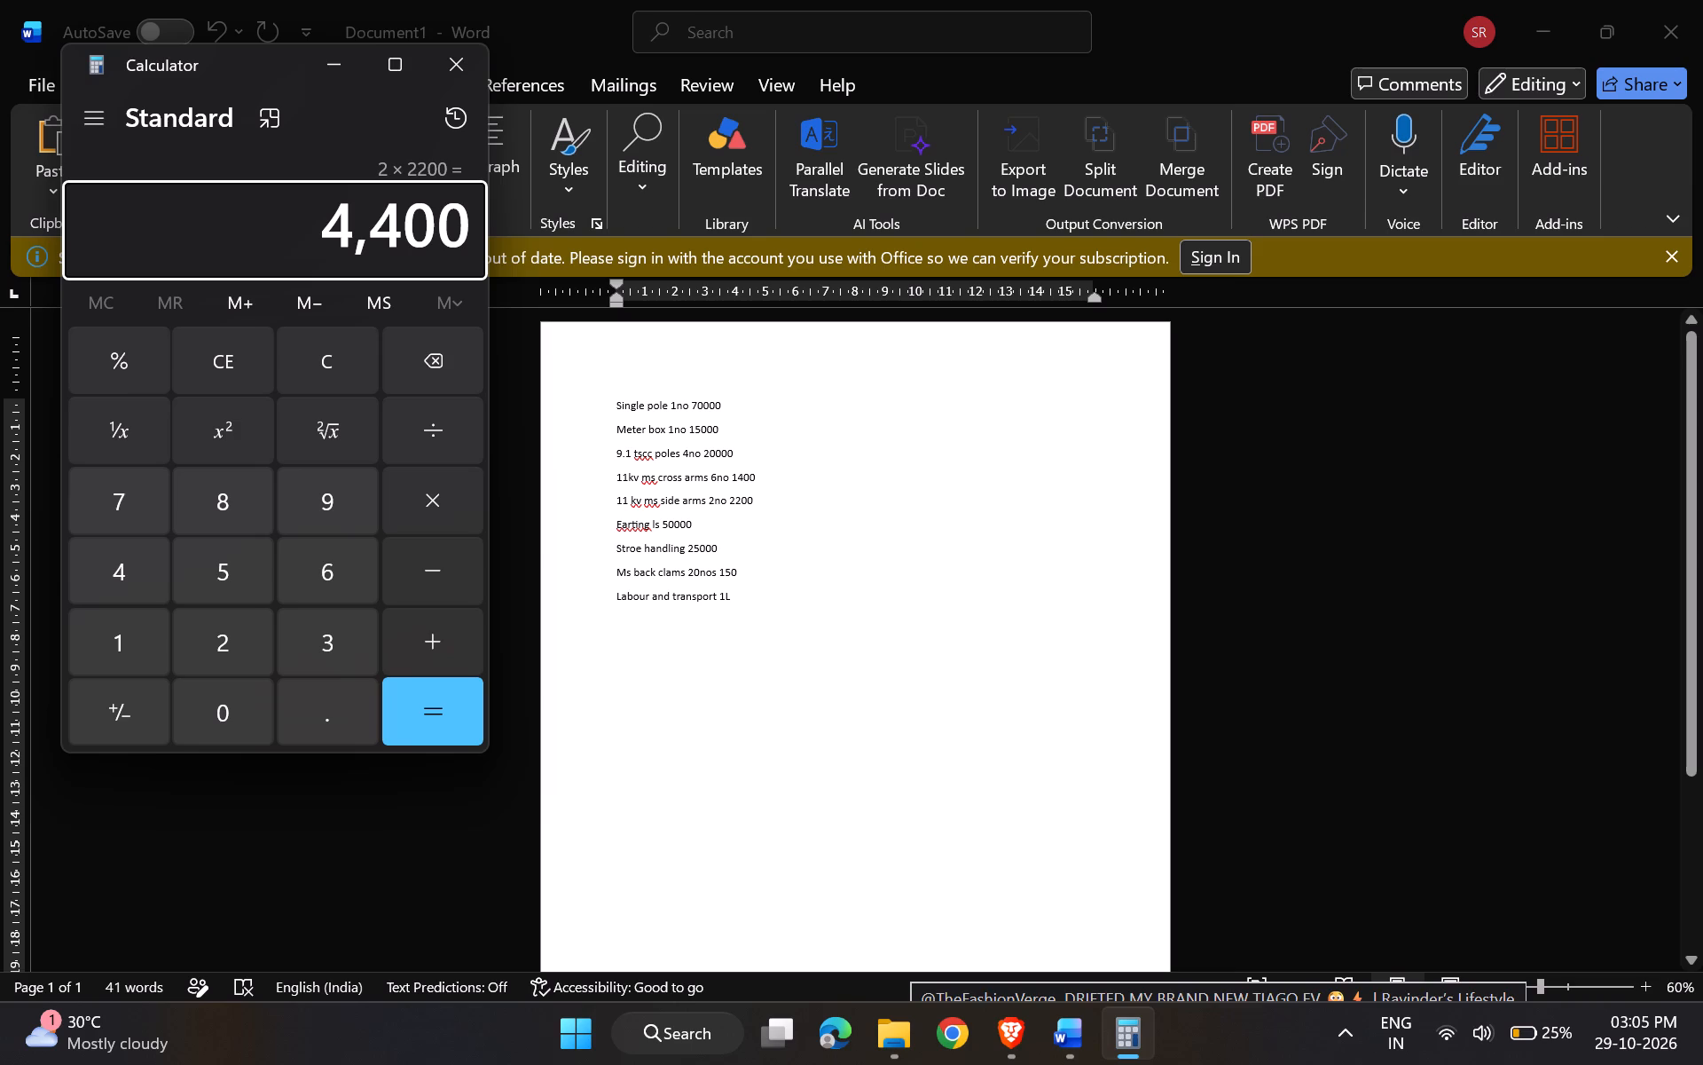
Calculate 20 times 150 for the ms back clamps, and close Calculator to return to the Word document.
type("20")
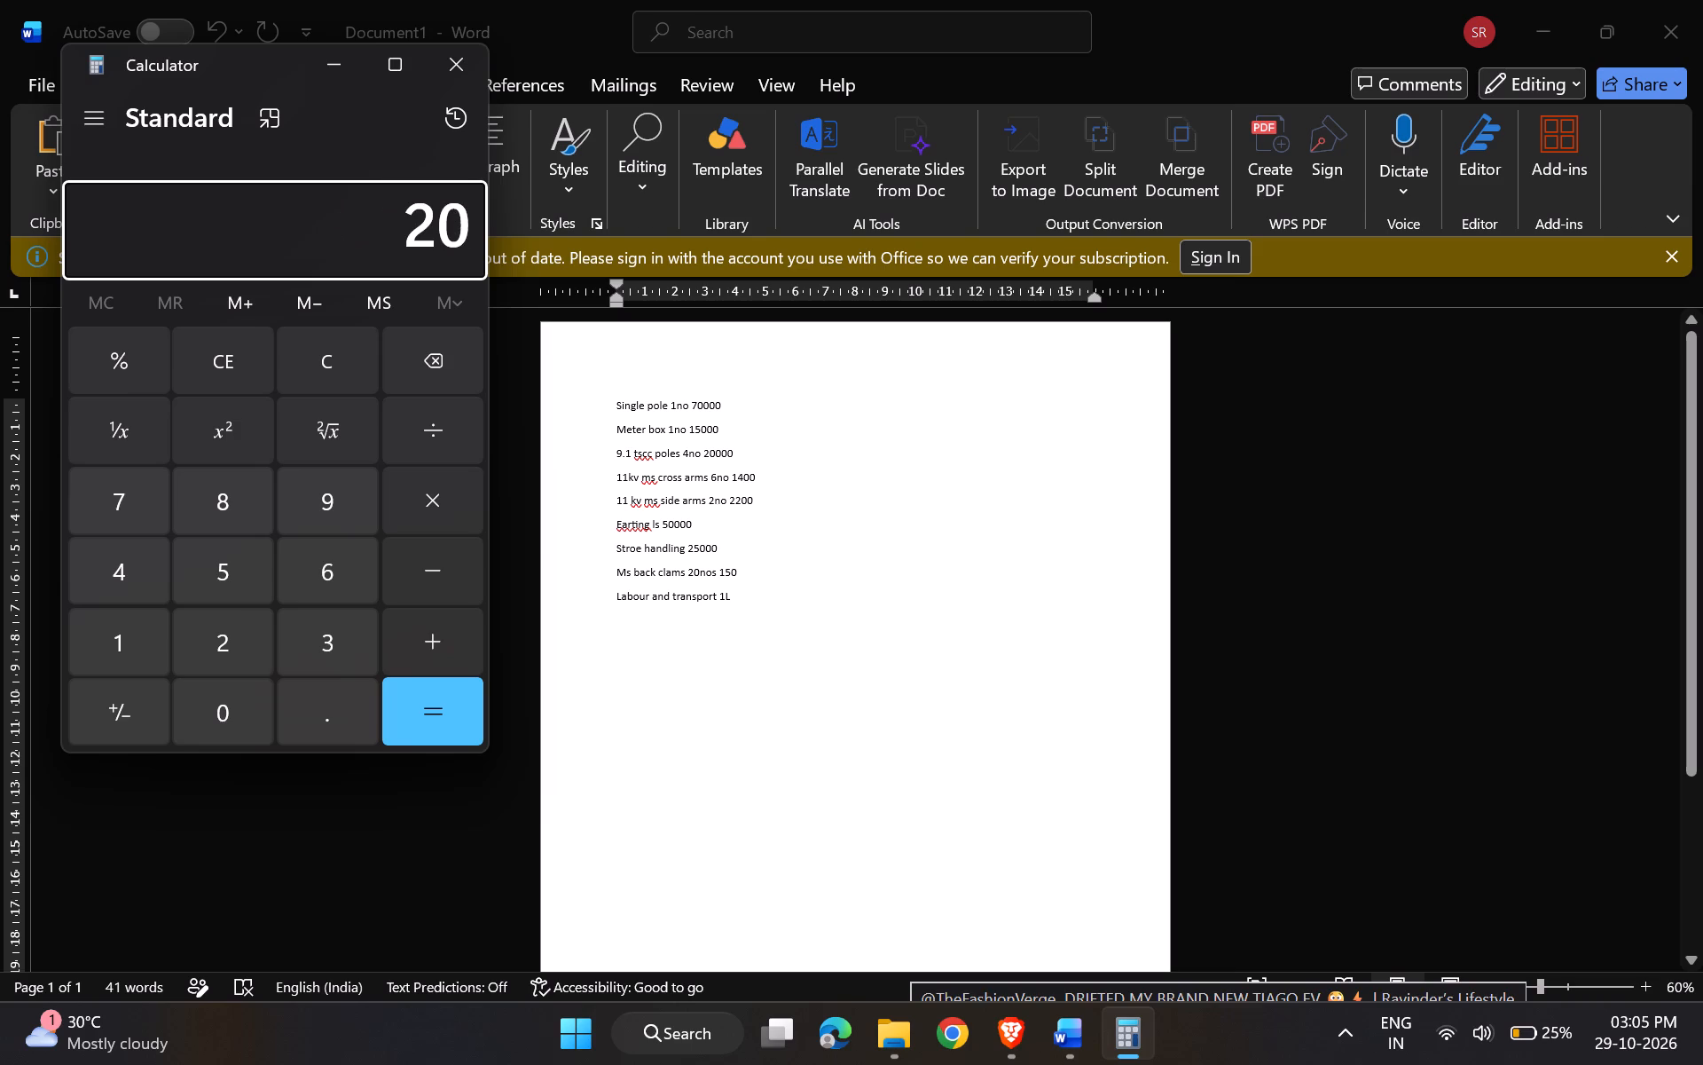
type("*150")
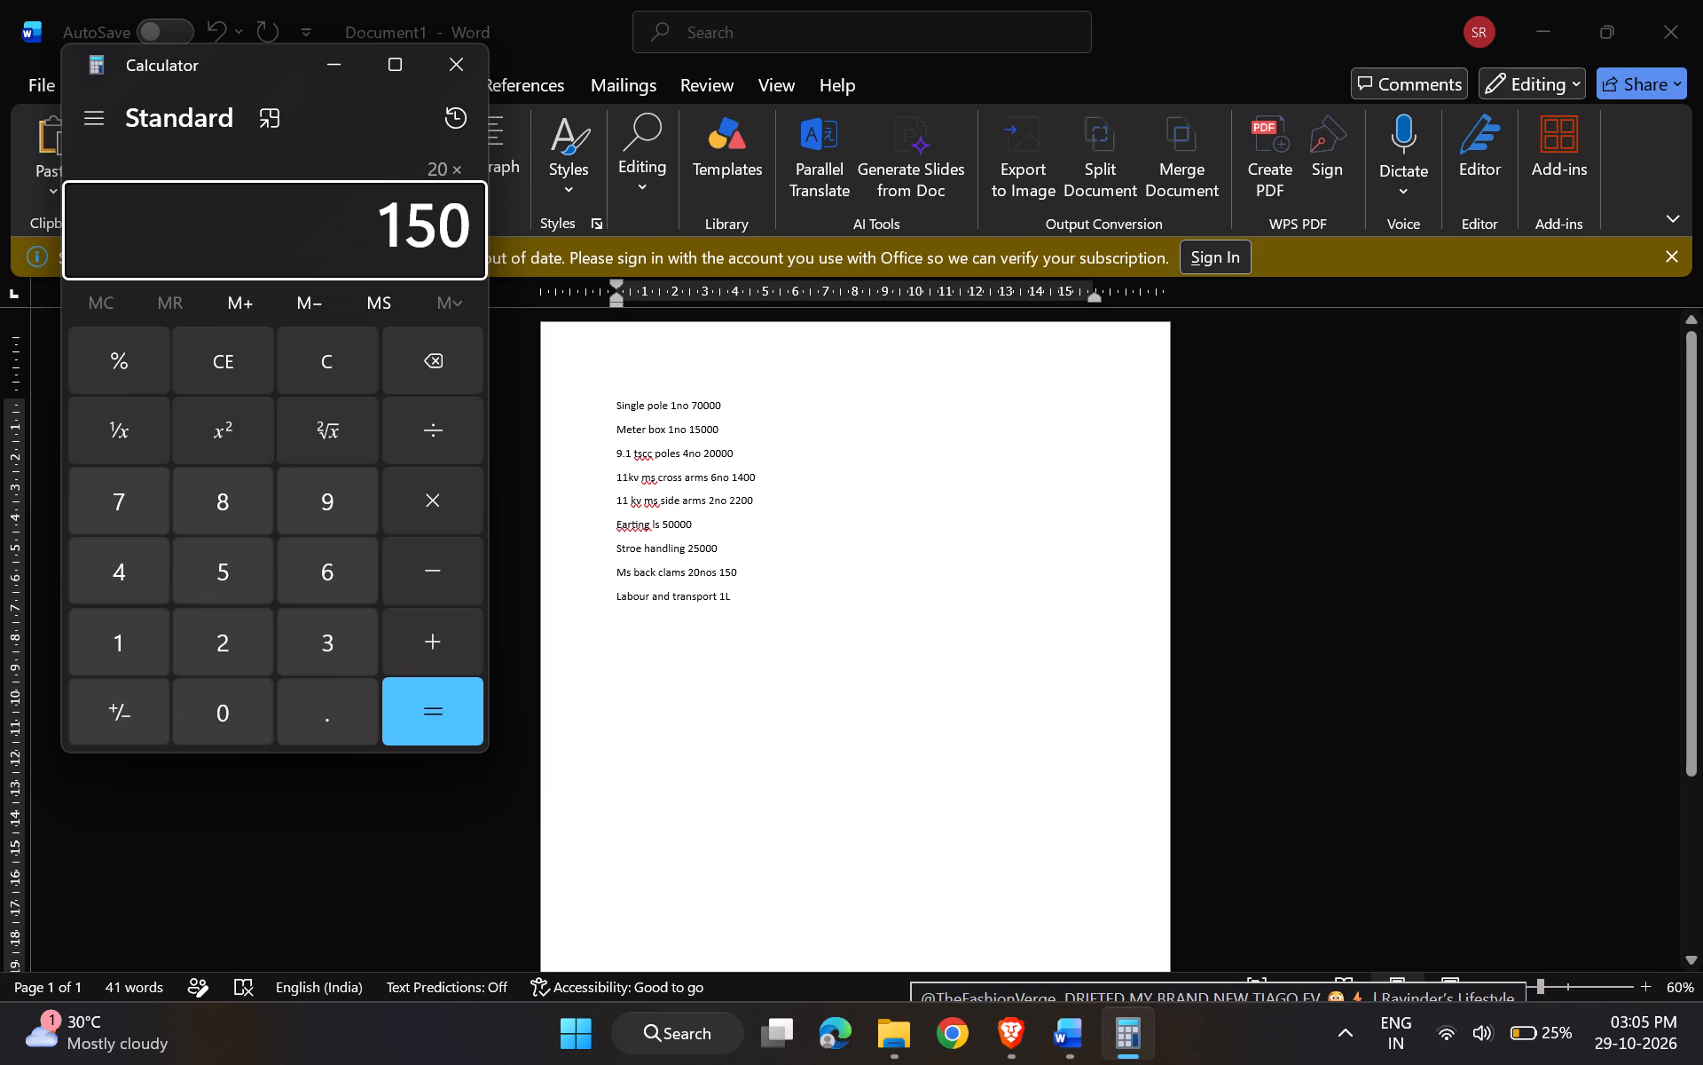
key("Return")
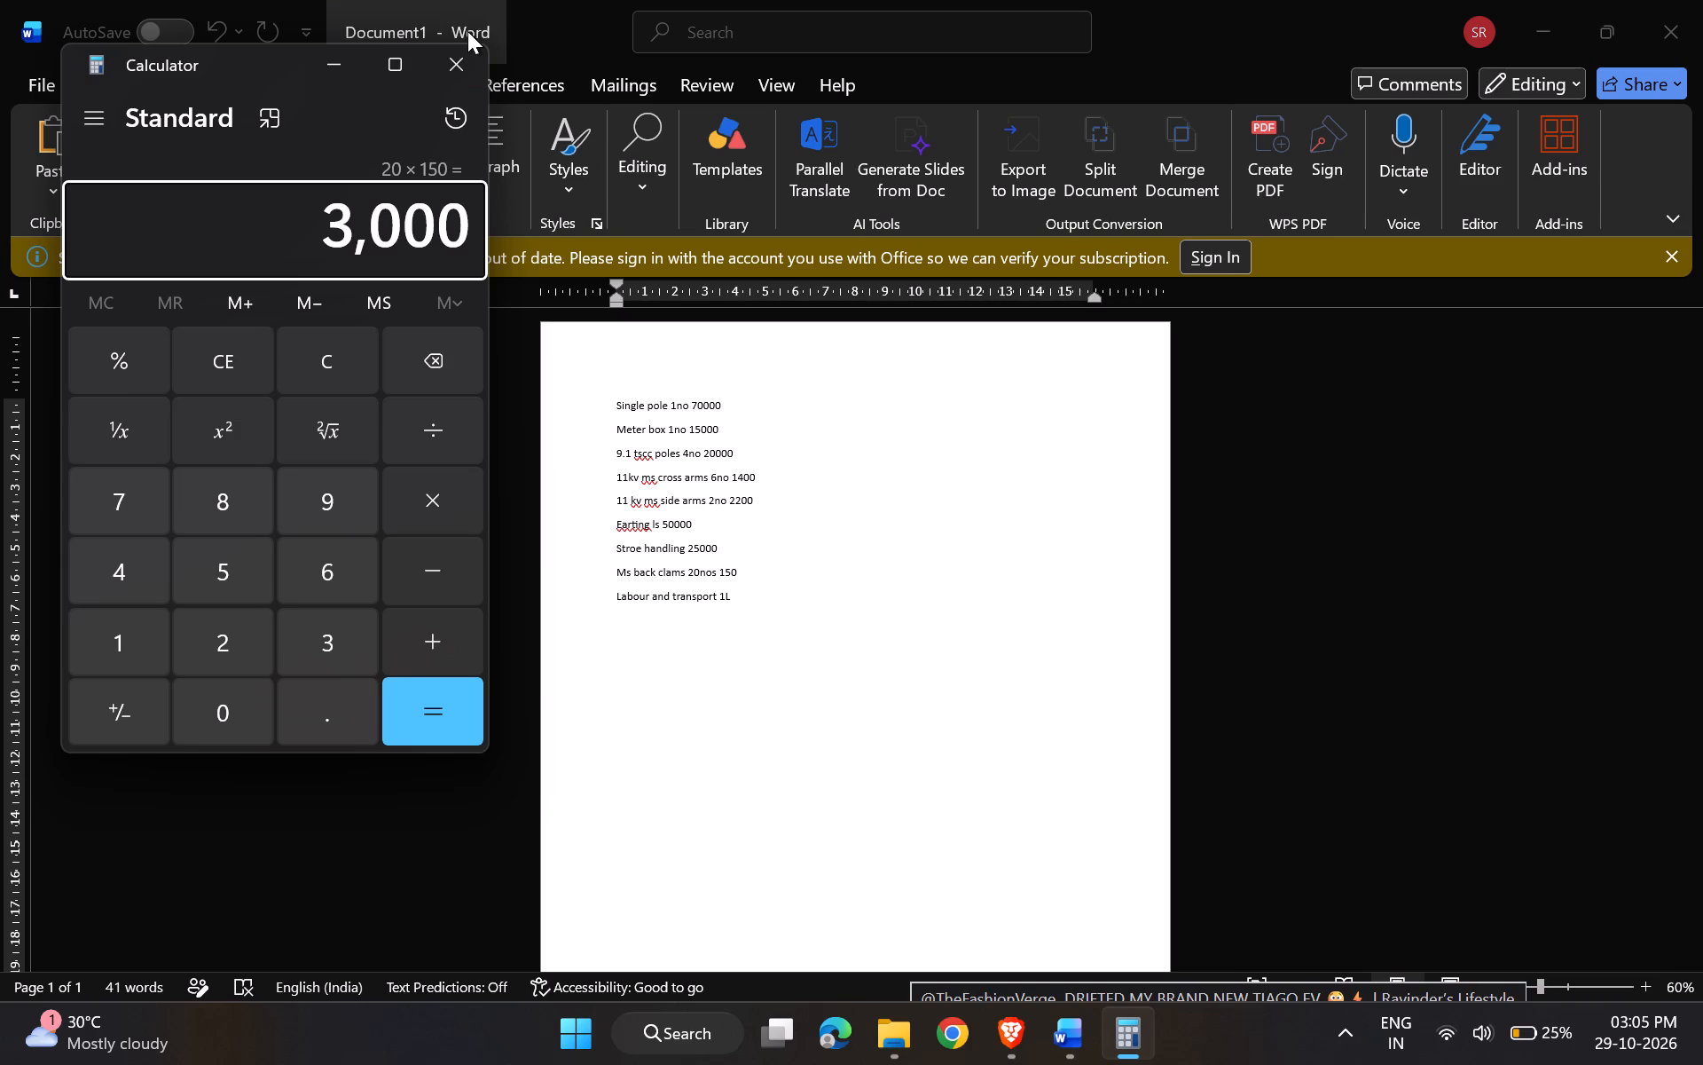
left_click(451, 57)
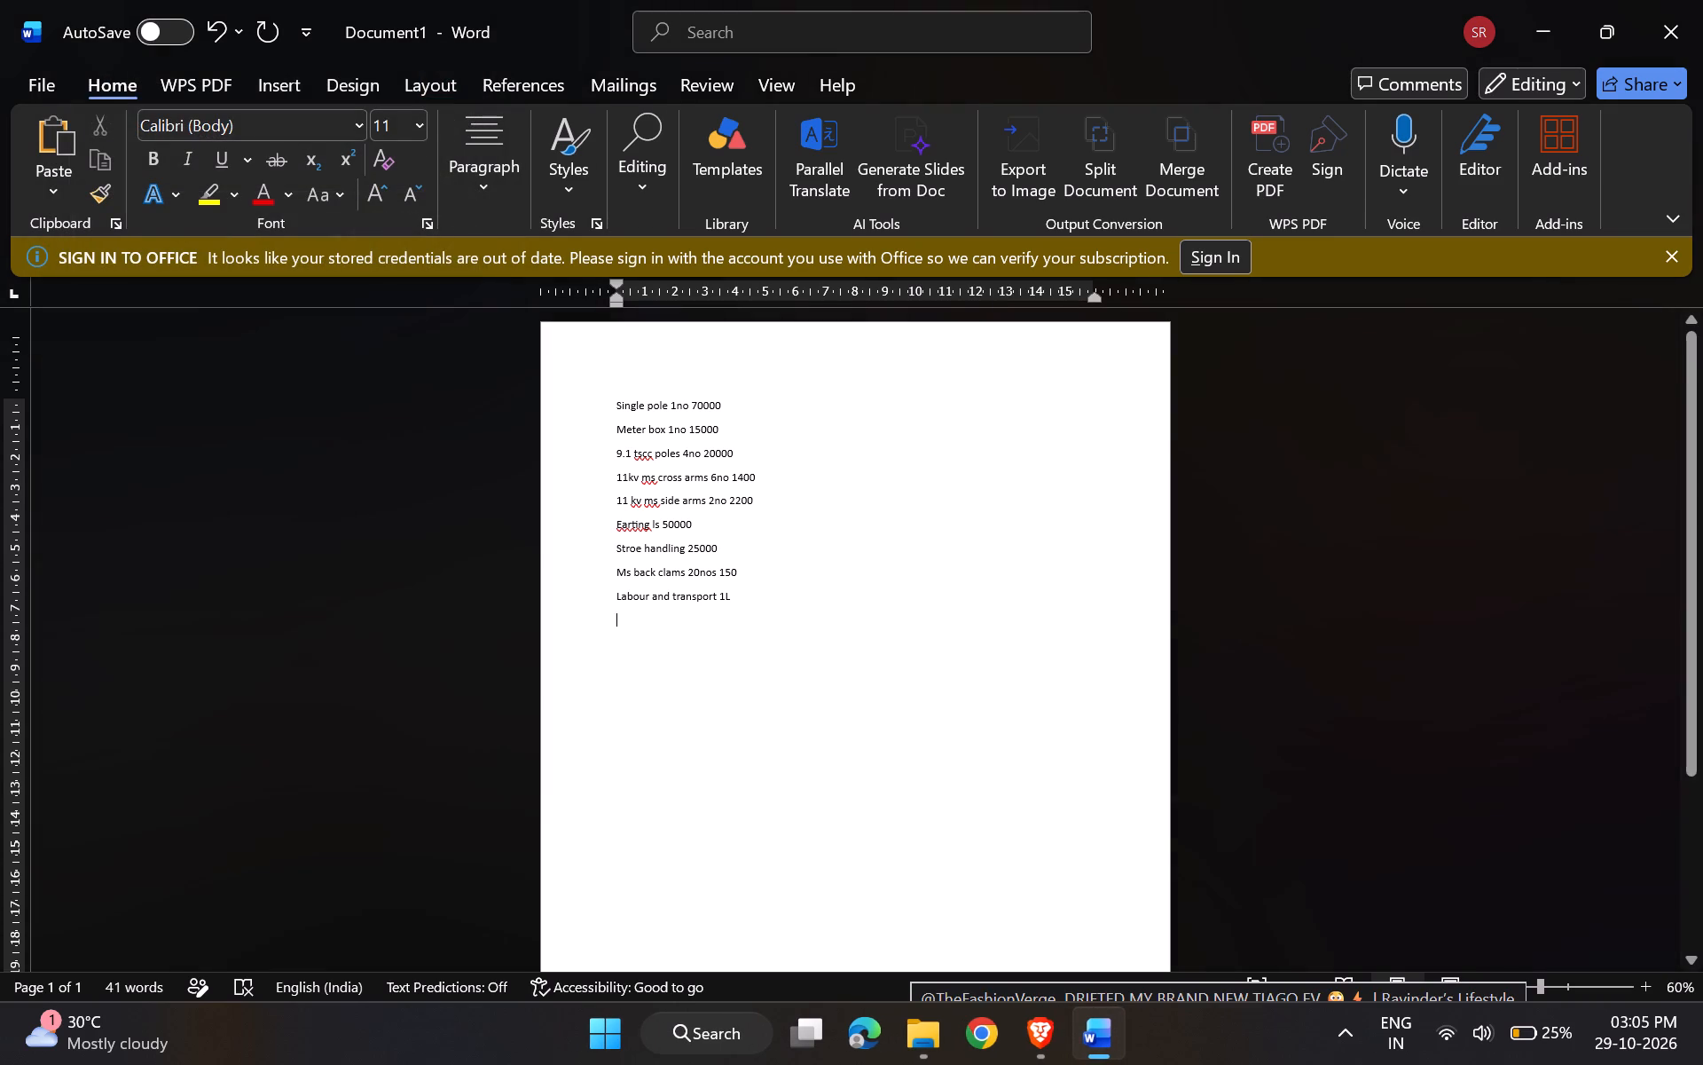
Add the line "Lt single cor 120 sqmm cable 80 mets 250" below the labour and transport line.
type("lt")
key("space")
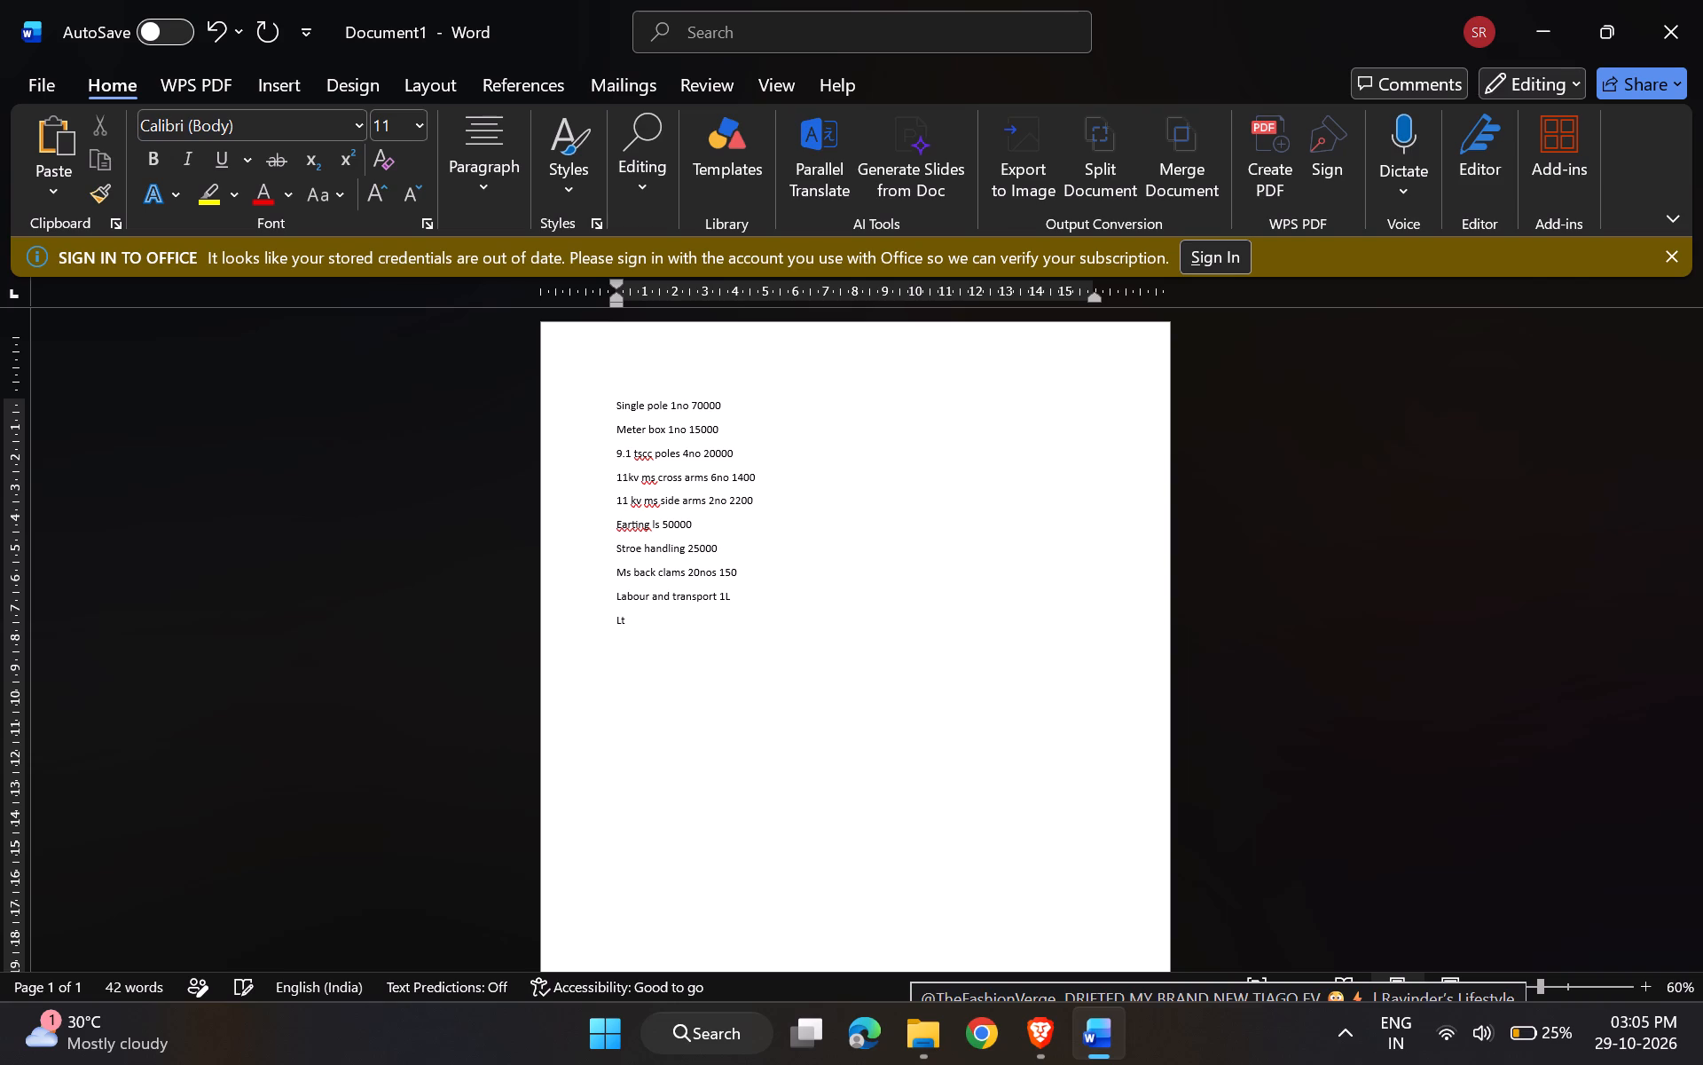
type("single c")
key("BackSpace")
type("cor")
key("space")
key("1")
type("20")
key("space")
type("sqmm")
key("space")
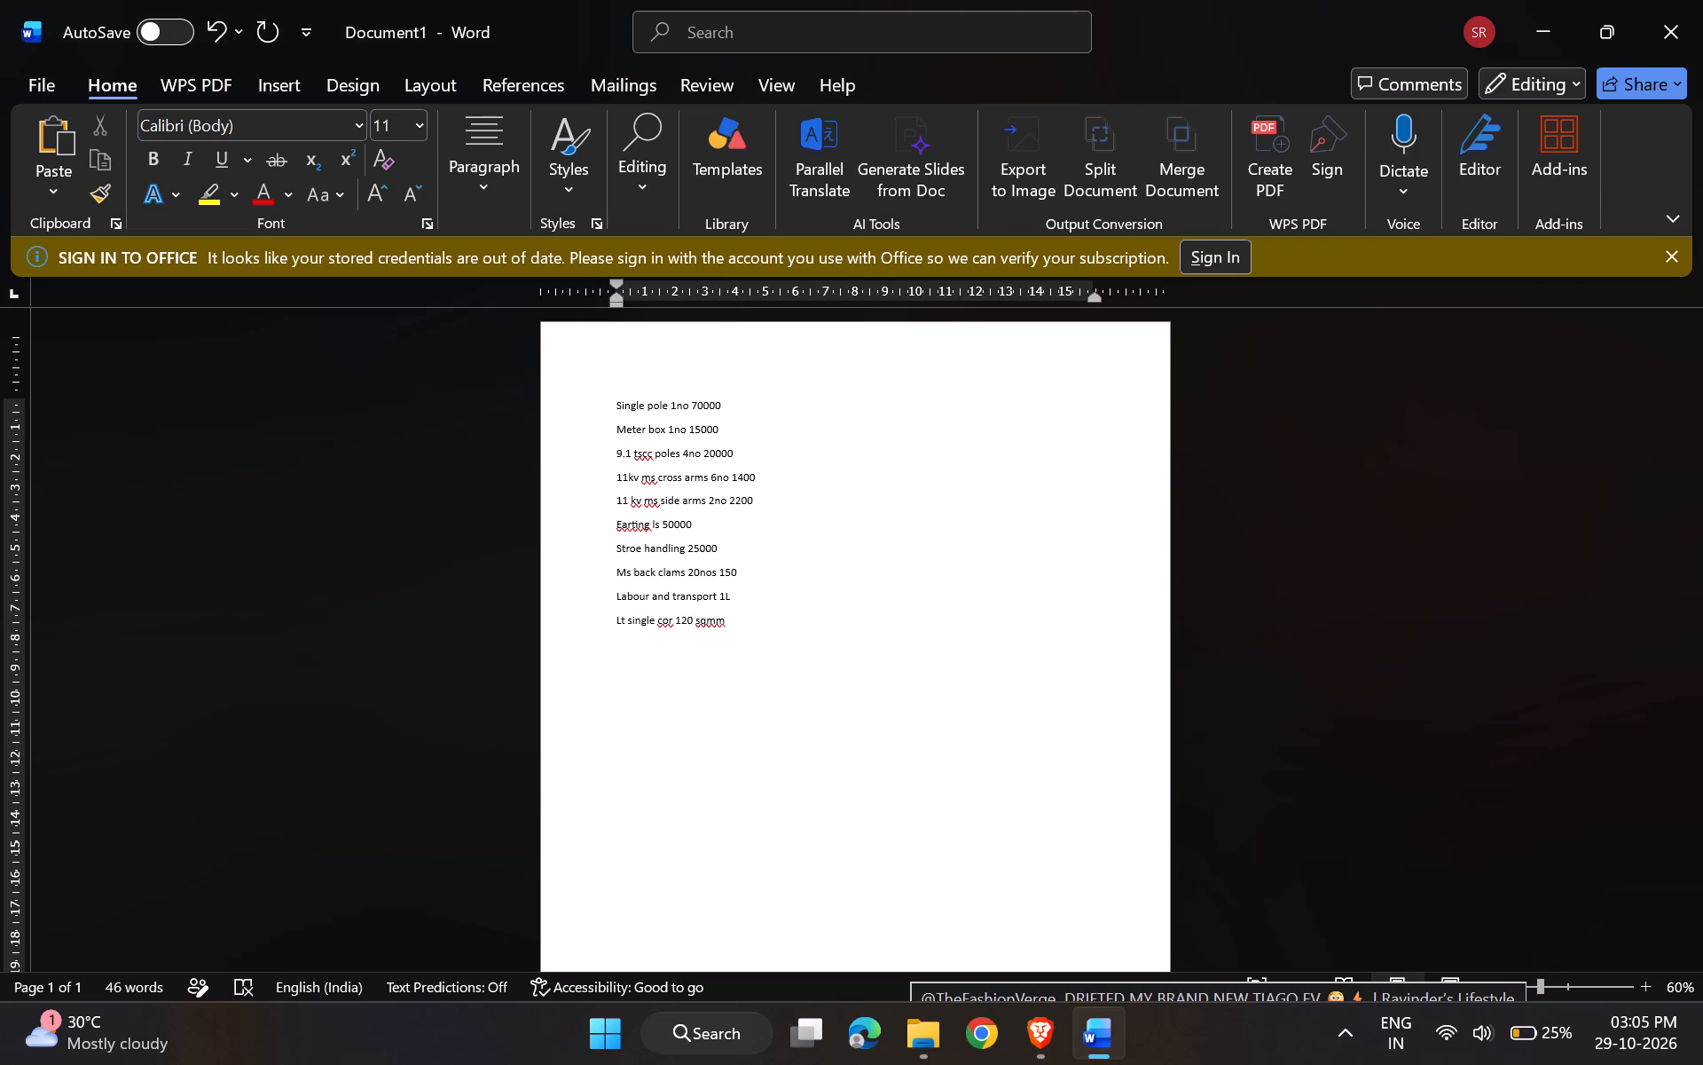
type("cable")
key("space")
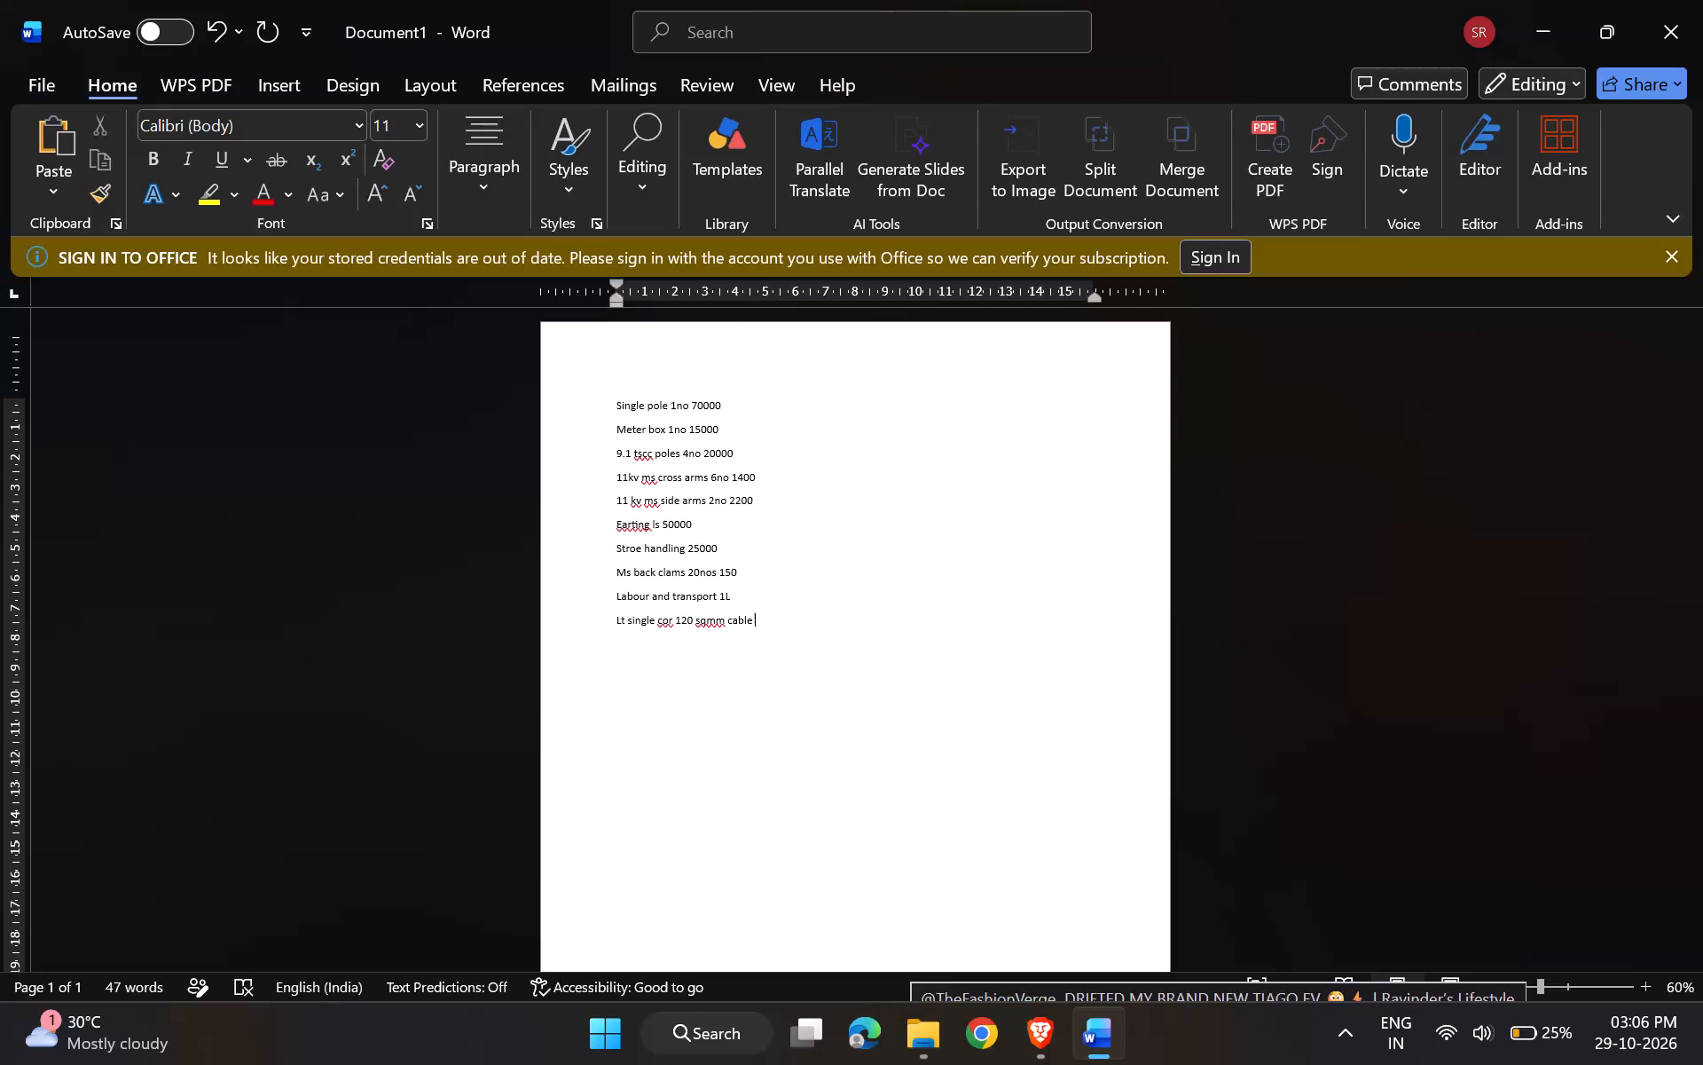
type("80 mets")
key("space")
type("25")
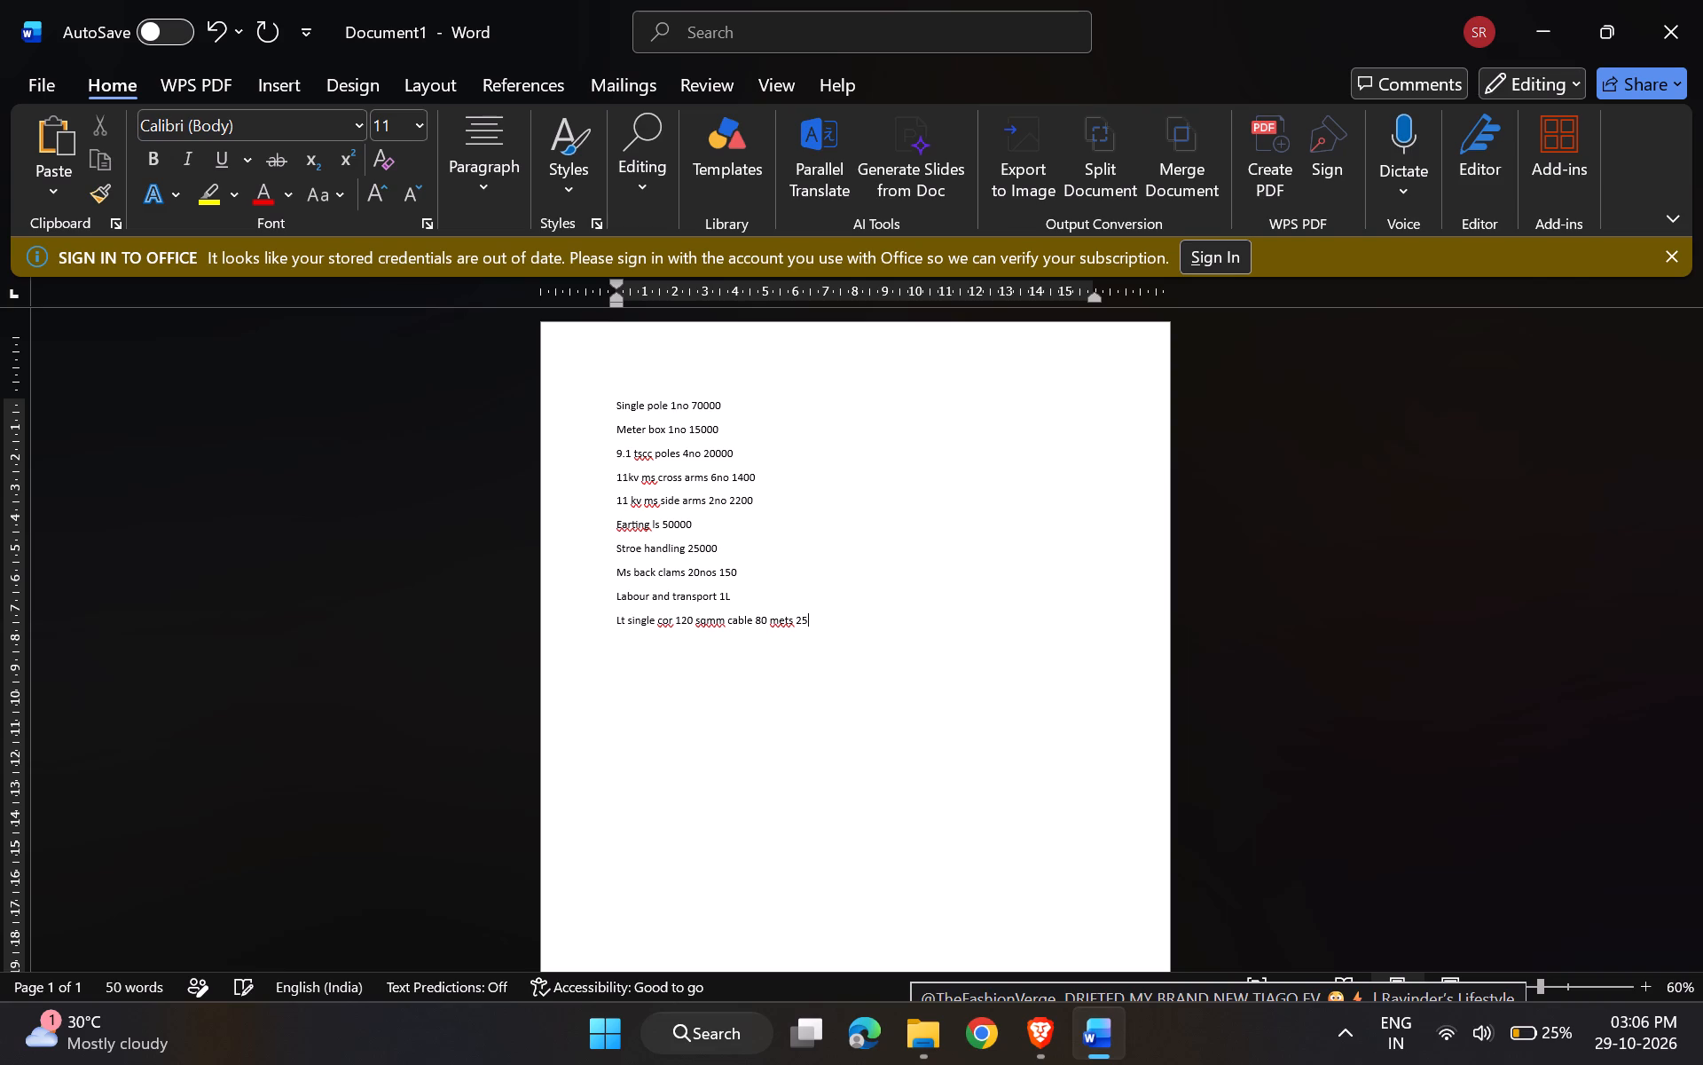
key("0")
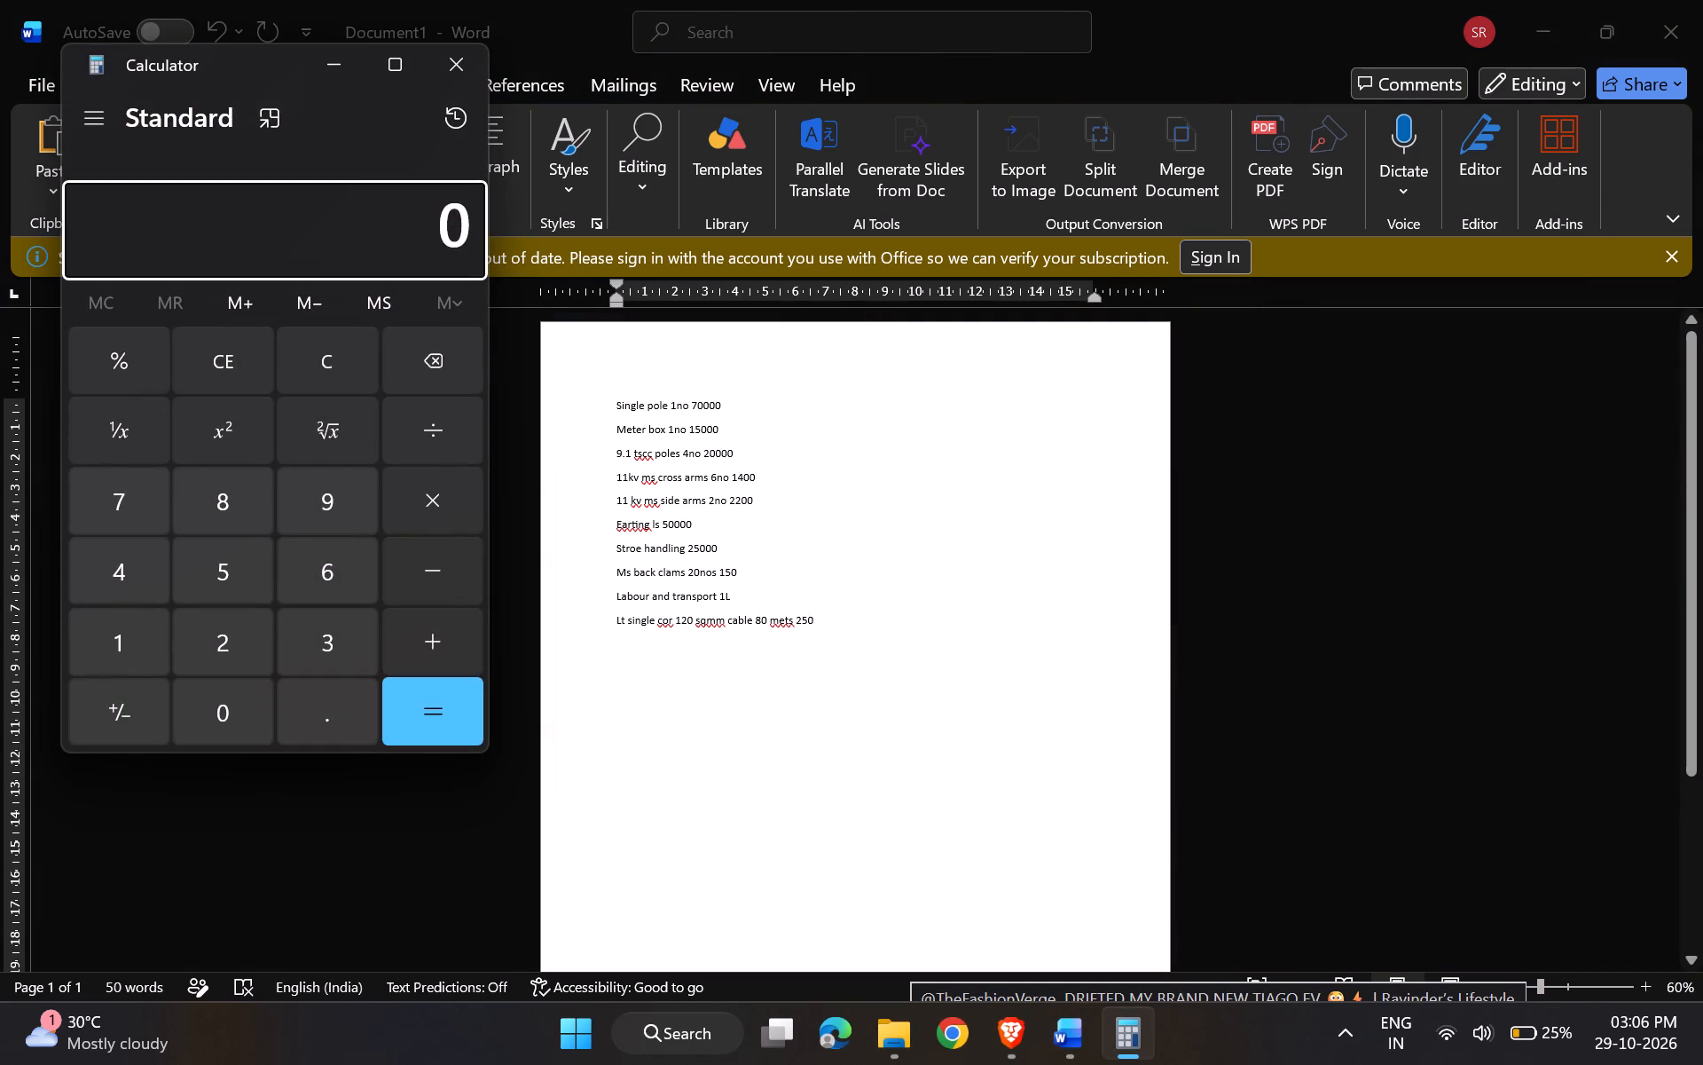
Switch to Calculator and multiply 80 by 250 for the 120 sqmm single core cable.
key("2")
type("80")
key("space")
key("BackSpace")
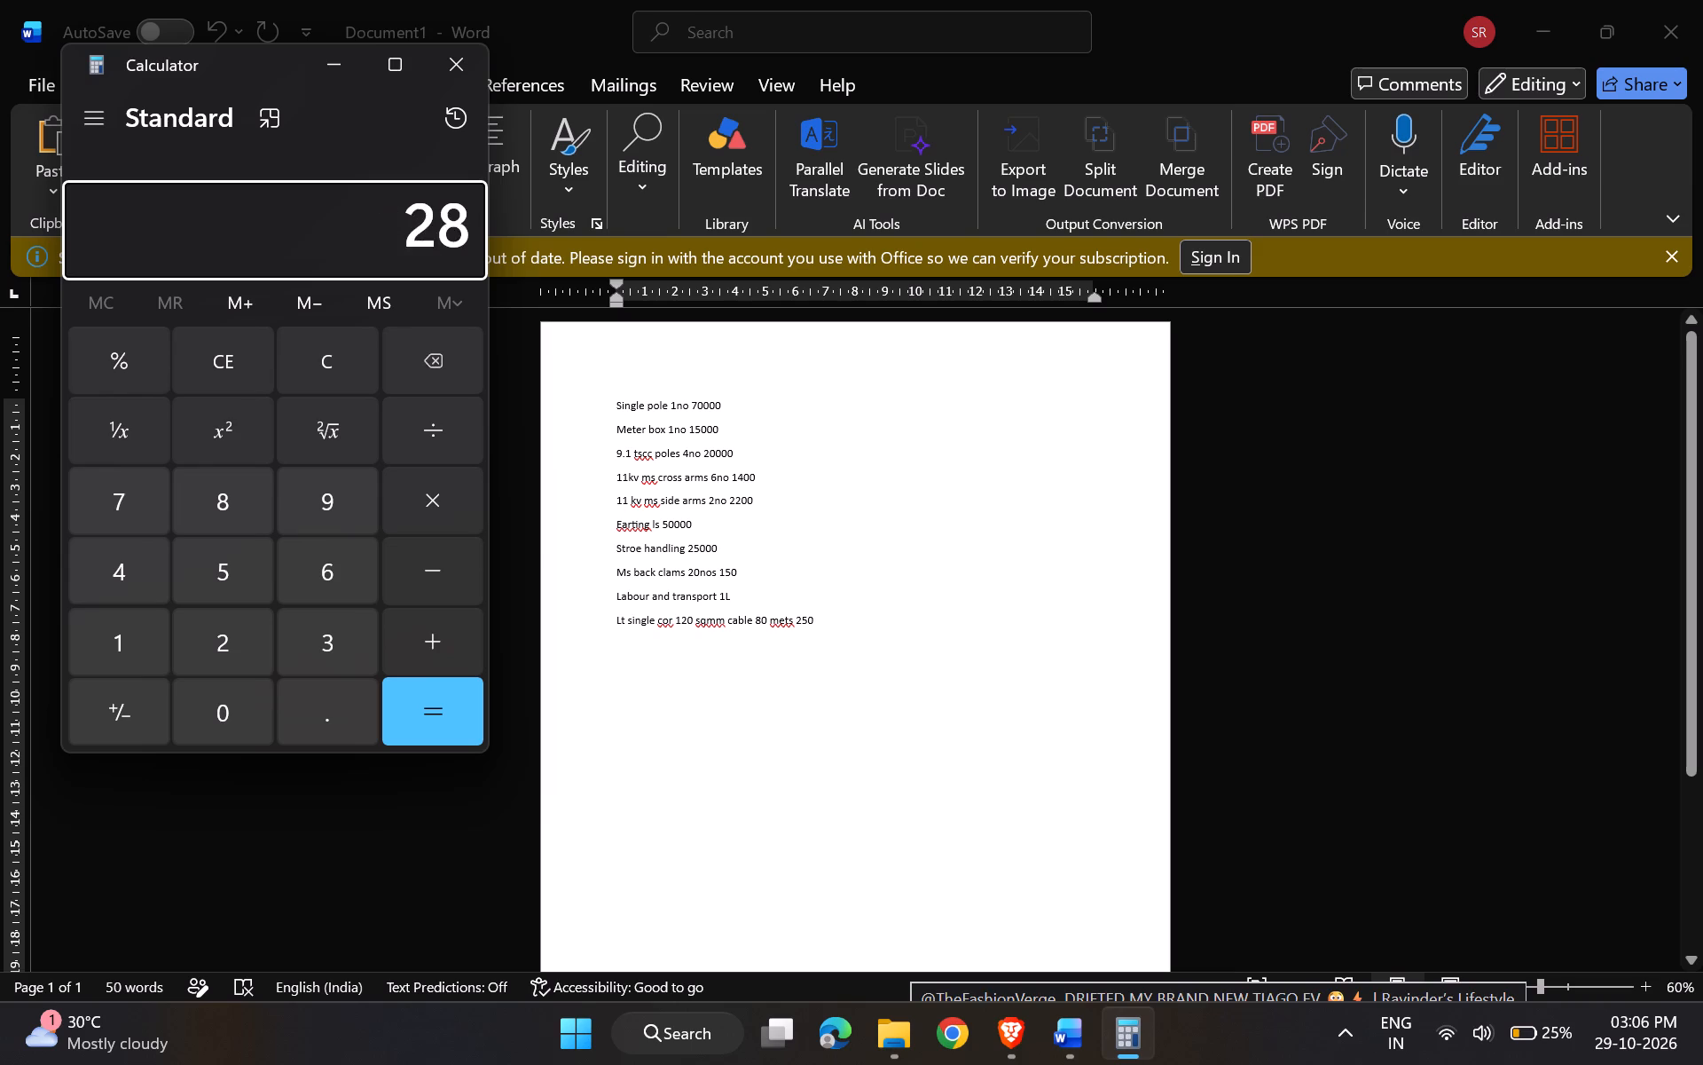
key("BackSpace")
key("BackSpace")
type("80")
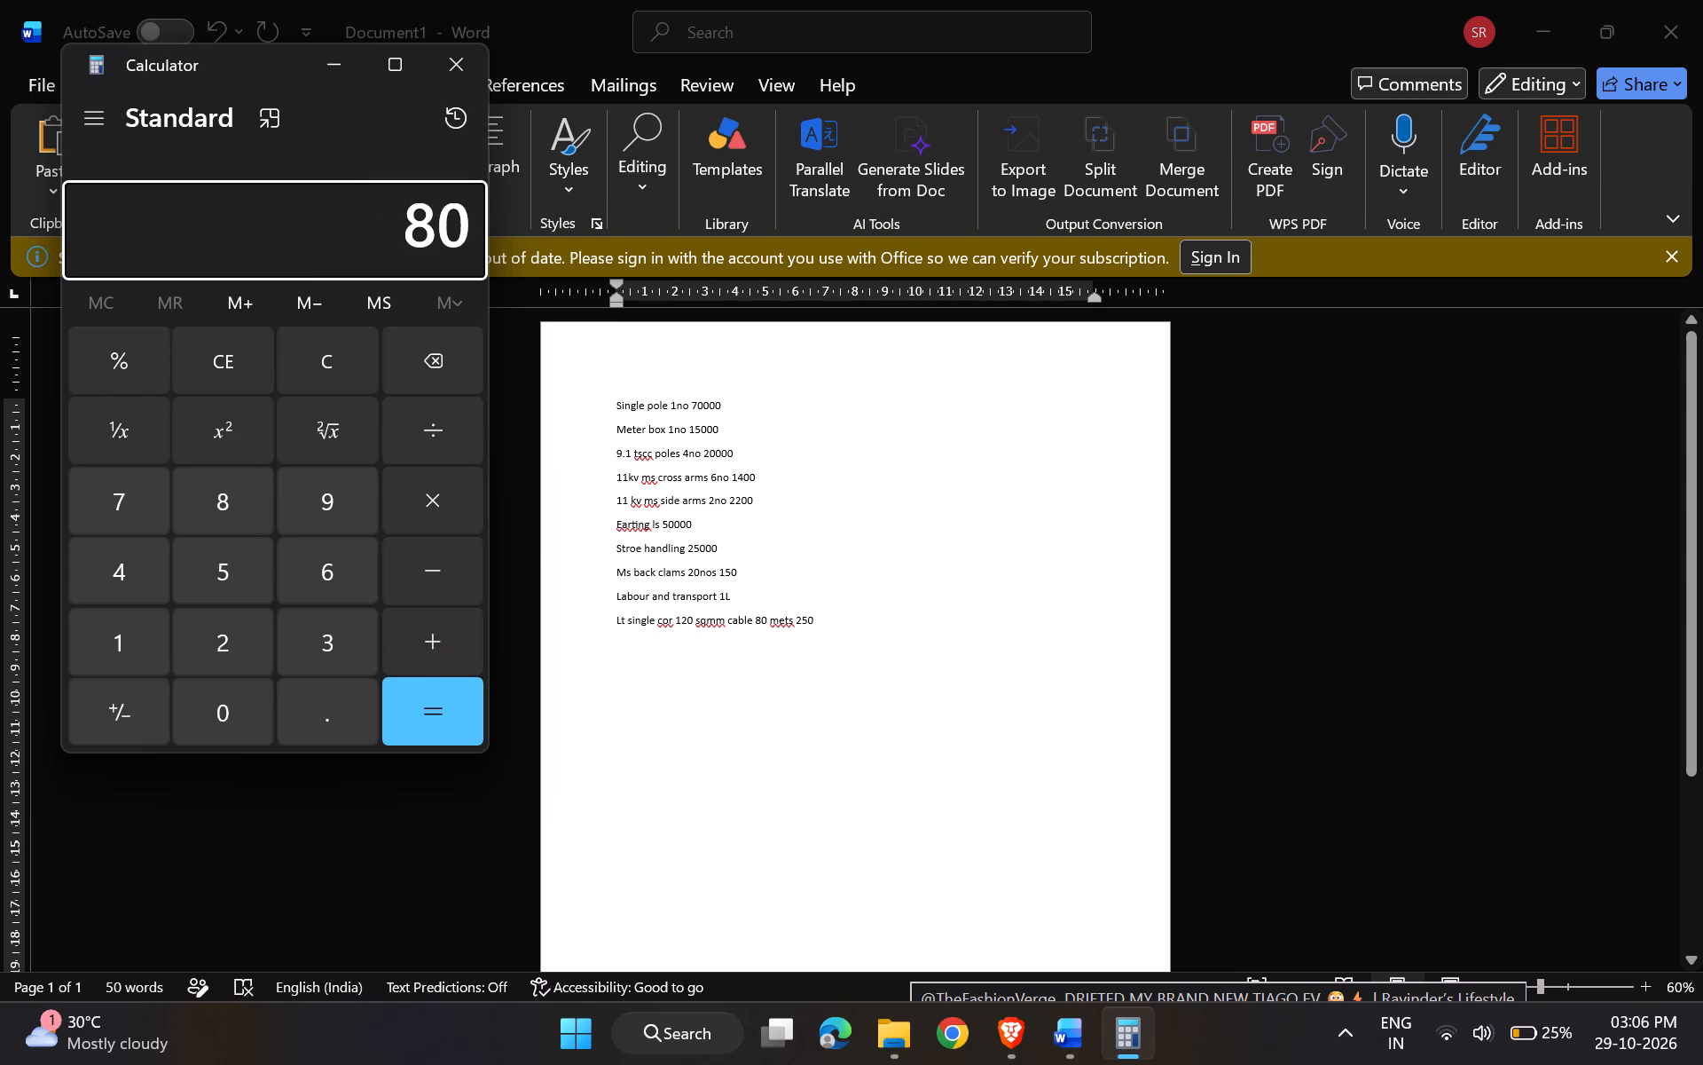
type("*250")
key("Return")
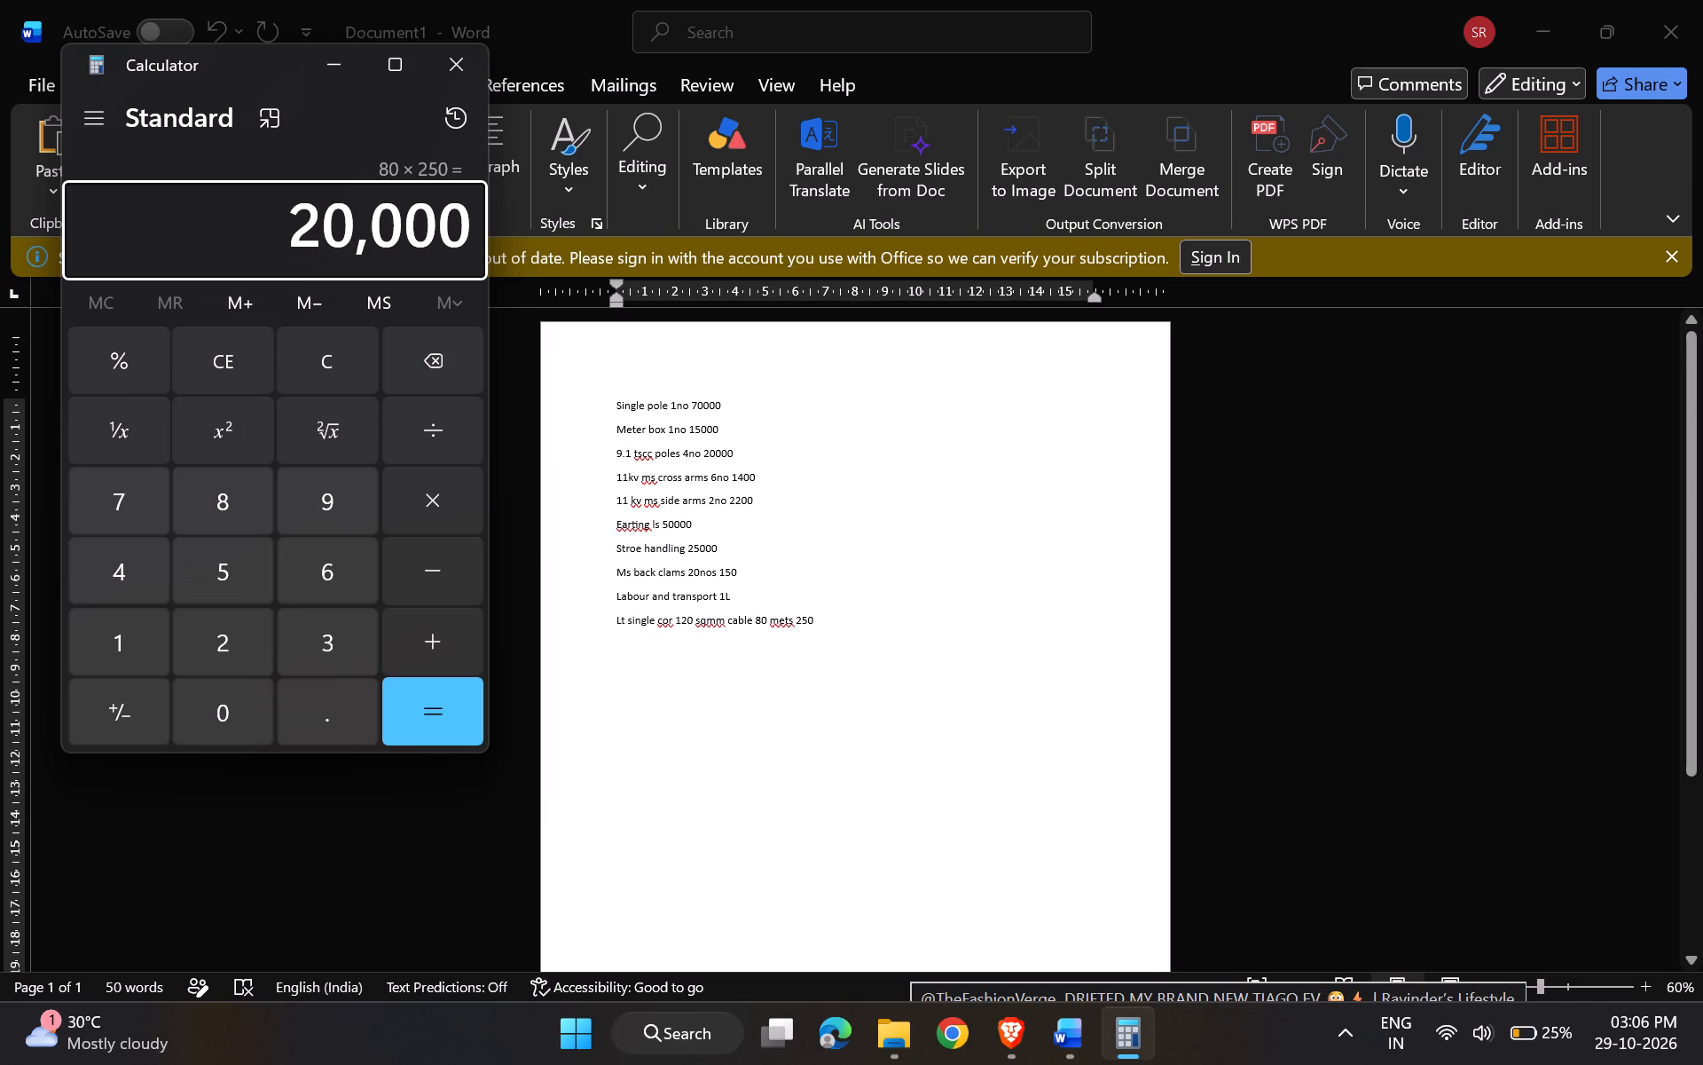
Return to the Word document and add the line "Lt 31/2 core 185sqmm cable 50mrts 1200" at the end of the list.
left_click(845, 611)
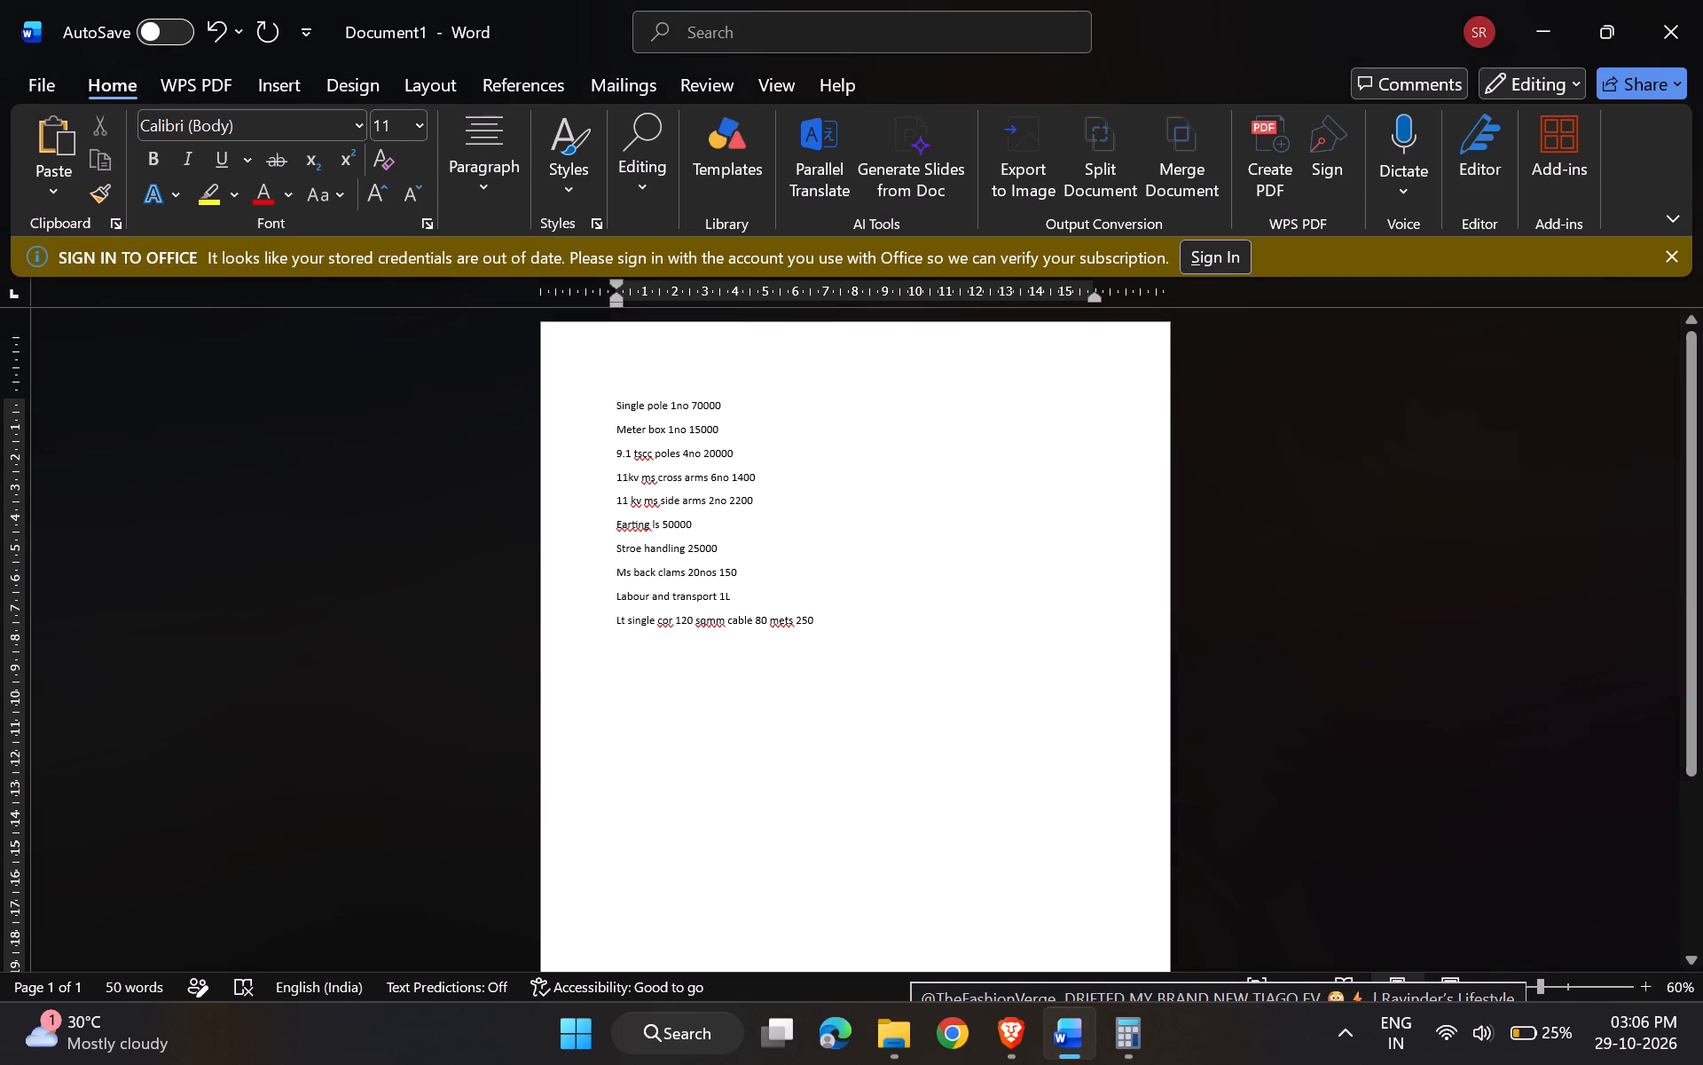
key("Return")
type("lt")
key("space")
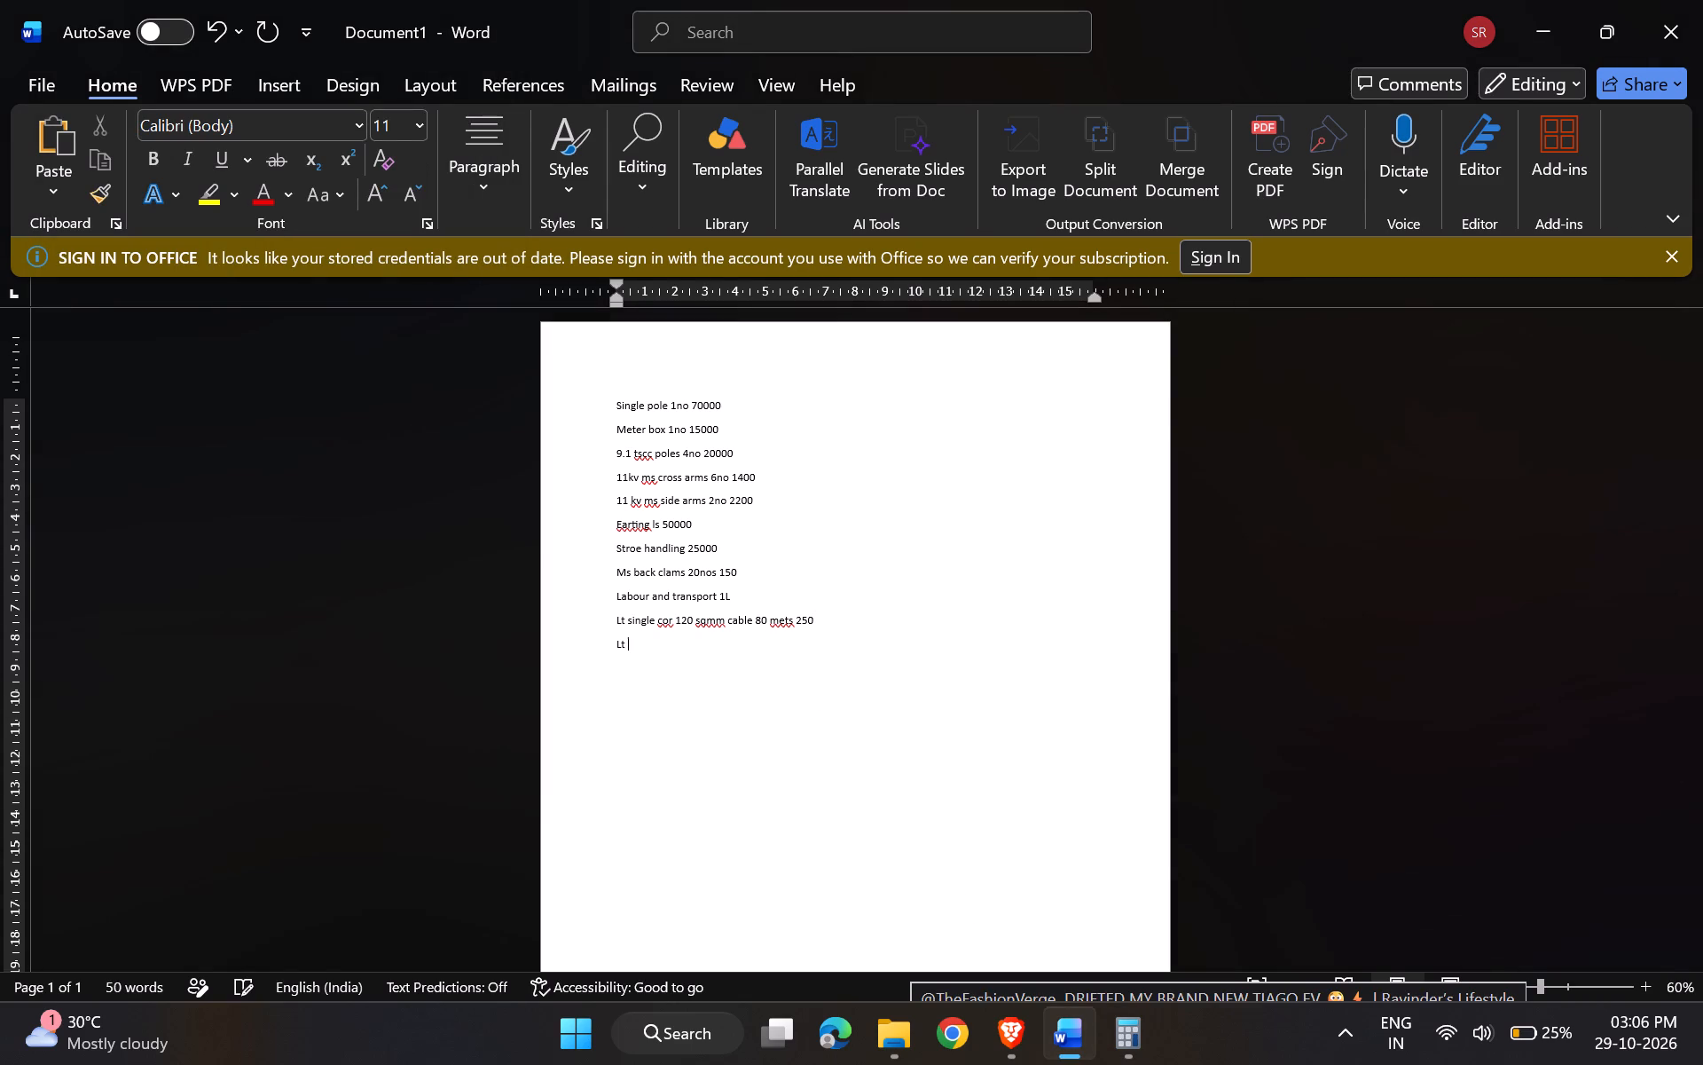
key("3")
type("1/2")
key("space")
type("co")
key("BackSpace")
key("BackSpace")
type("core")
key("space")
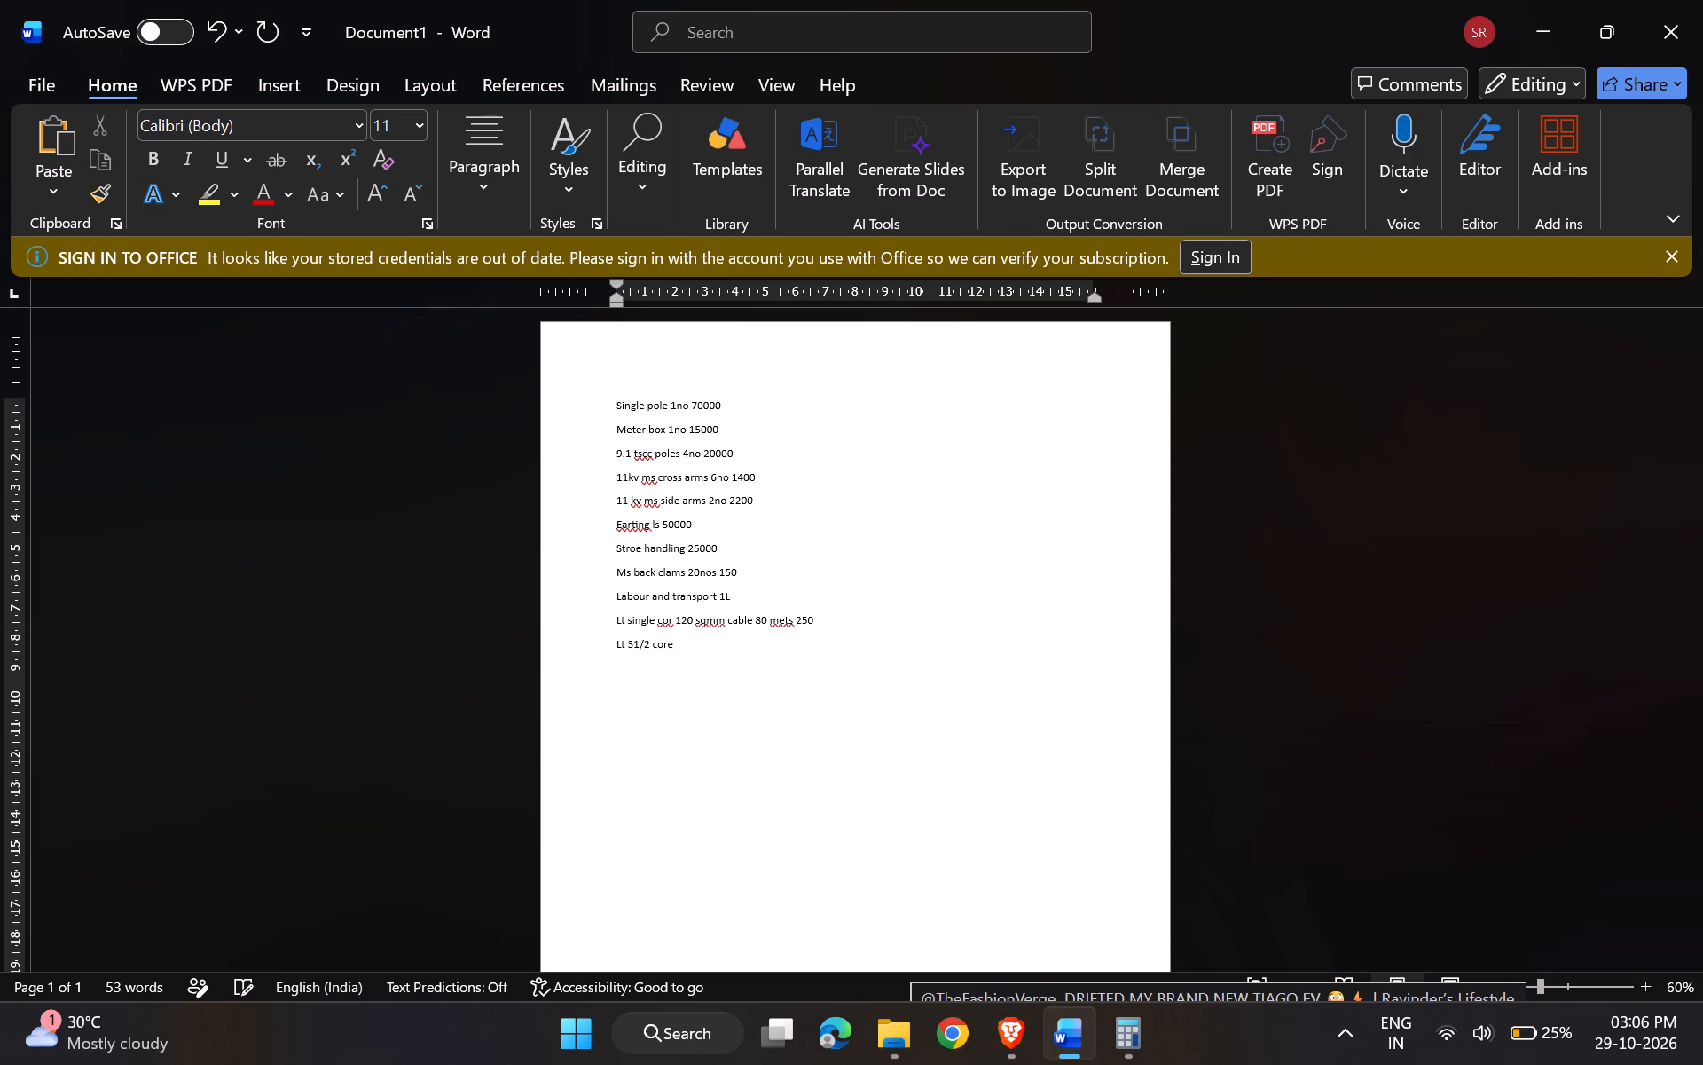
key("1")
type("80")
key("space")
key("BackSpace")
key("BackSpace")
type("5sqmm")
key("space")
type("cable")
key("space")
type("50mrts")
key("space")
type("12000")
key("BackSpace")
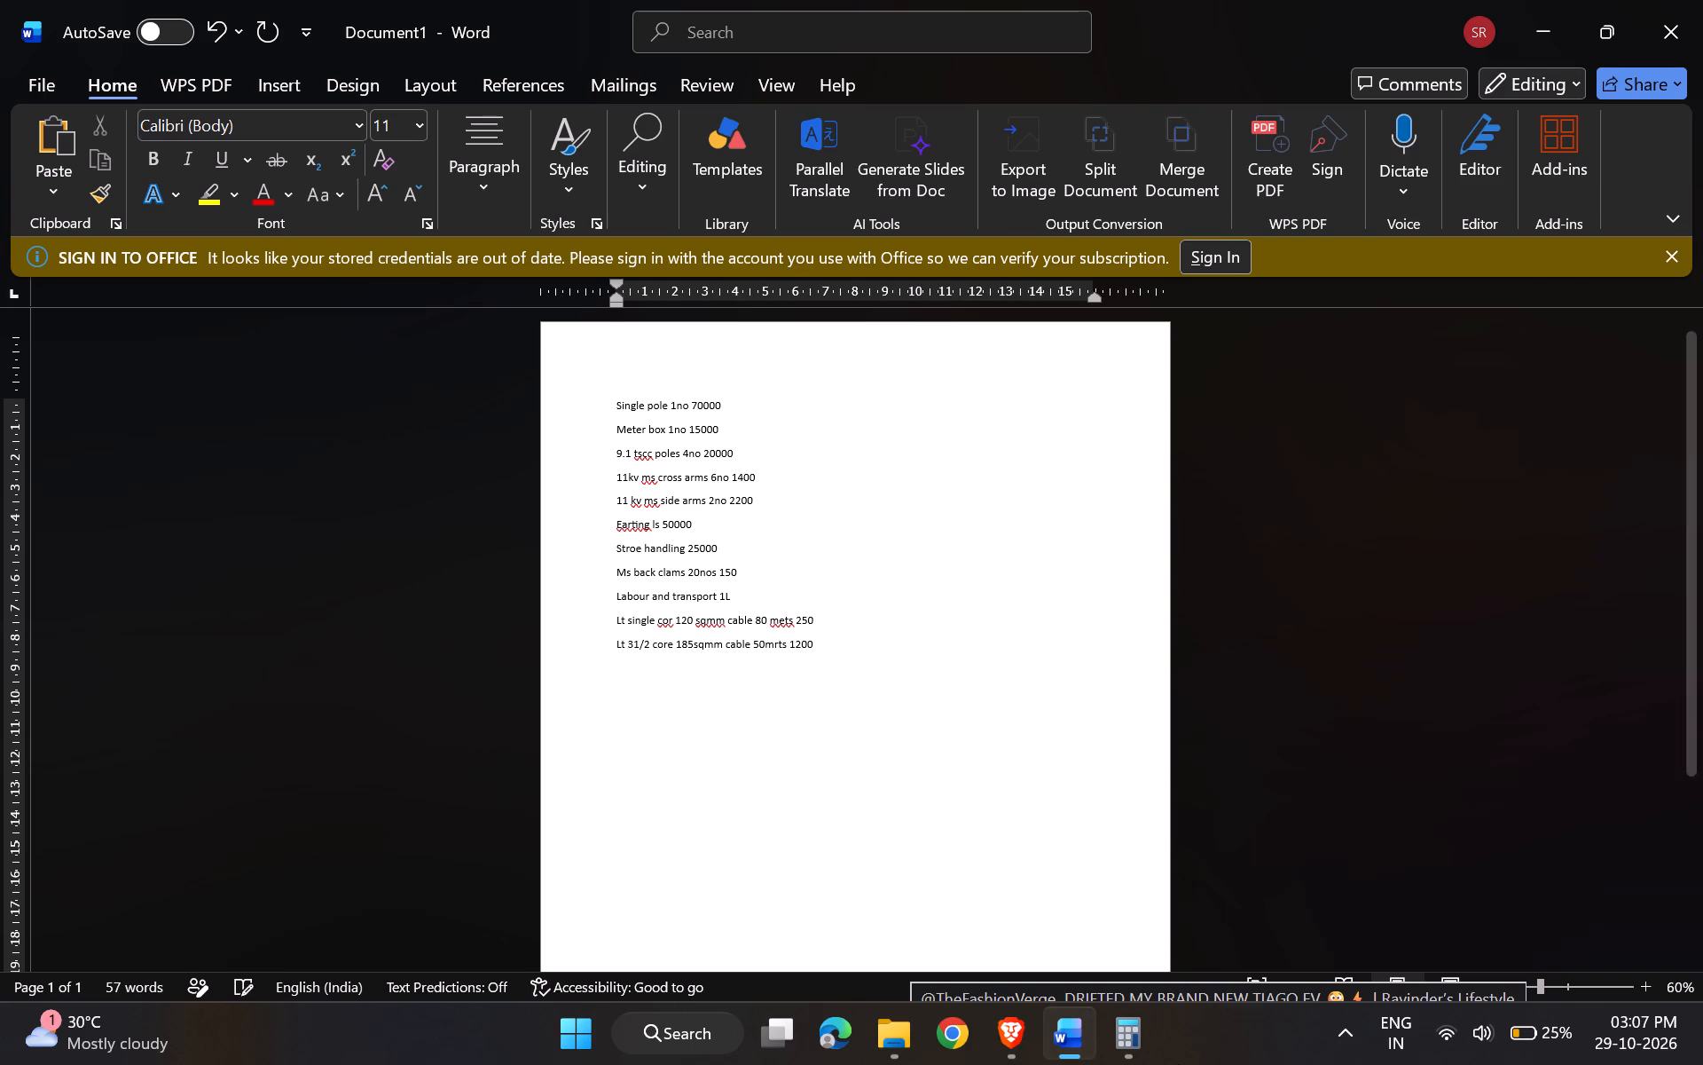
Add the line "Lising 500000" below the 185sqmm cable line.
left_click(857, 636)
key("Return")
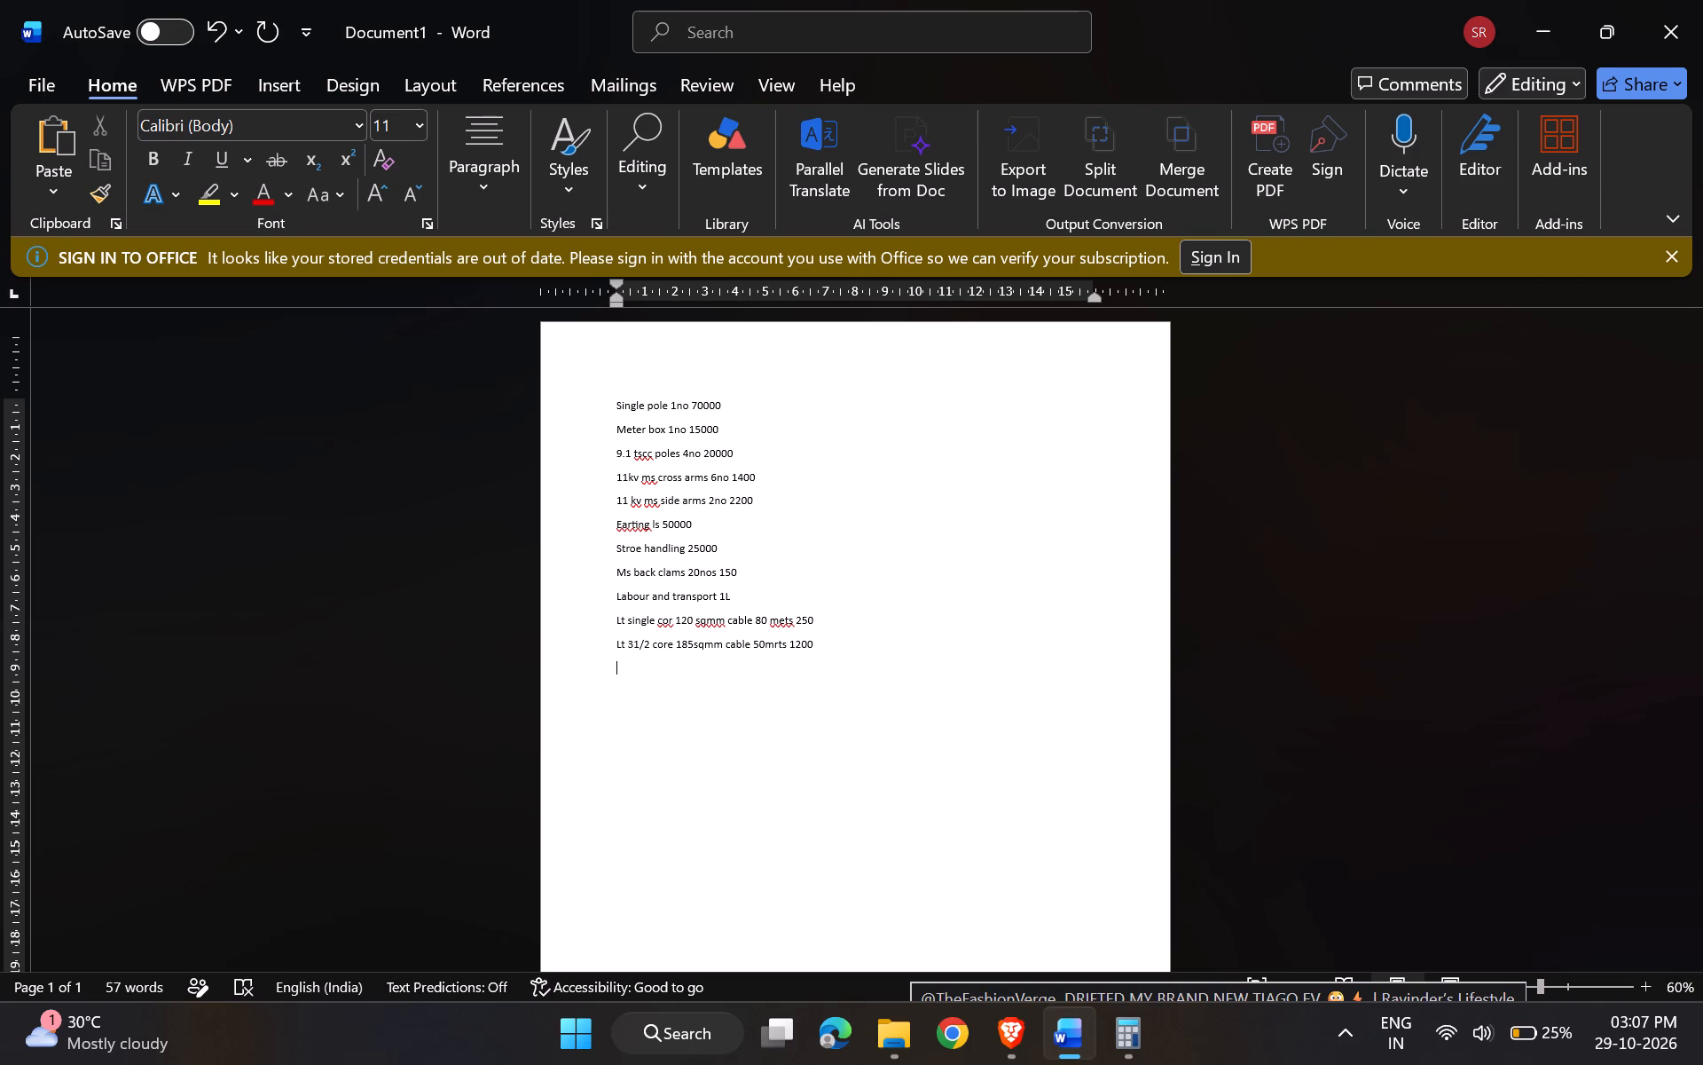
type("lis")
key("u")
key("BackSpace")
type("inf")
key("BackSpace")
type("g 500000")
Add the heading line "Terms condong" under the list, with "50%" on the line below it.
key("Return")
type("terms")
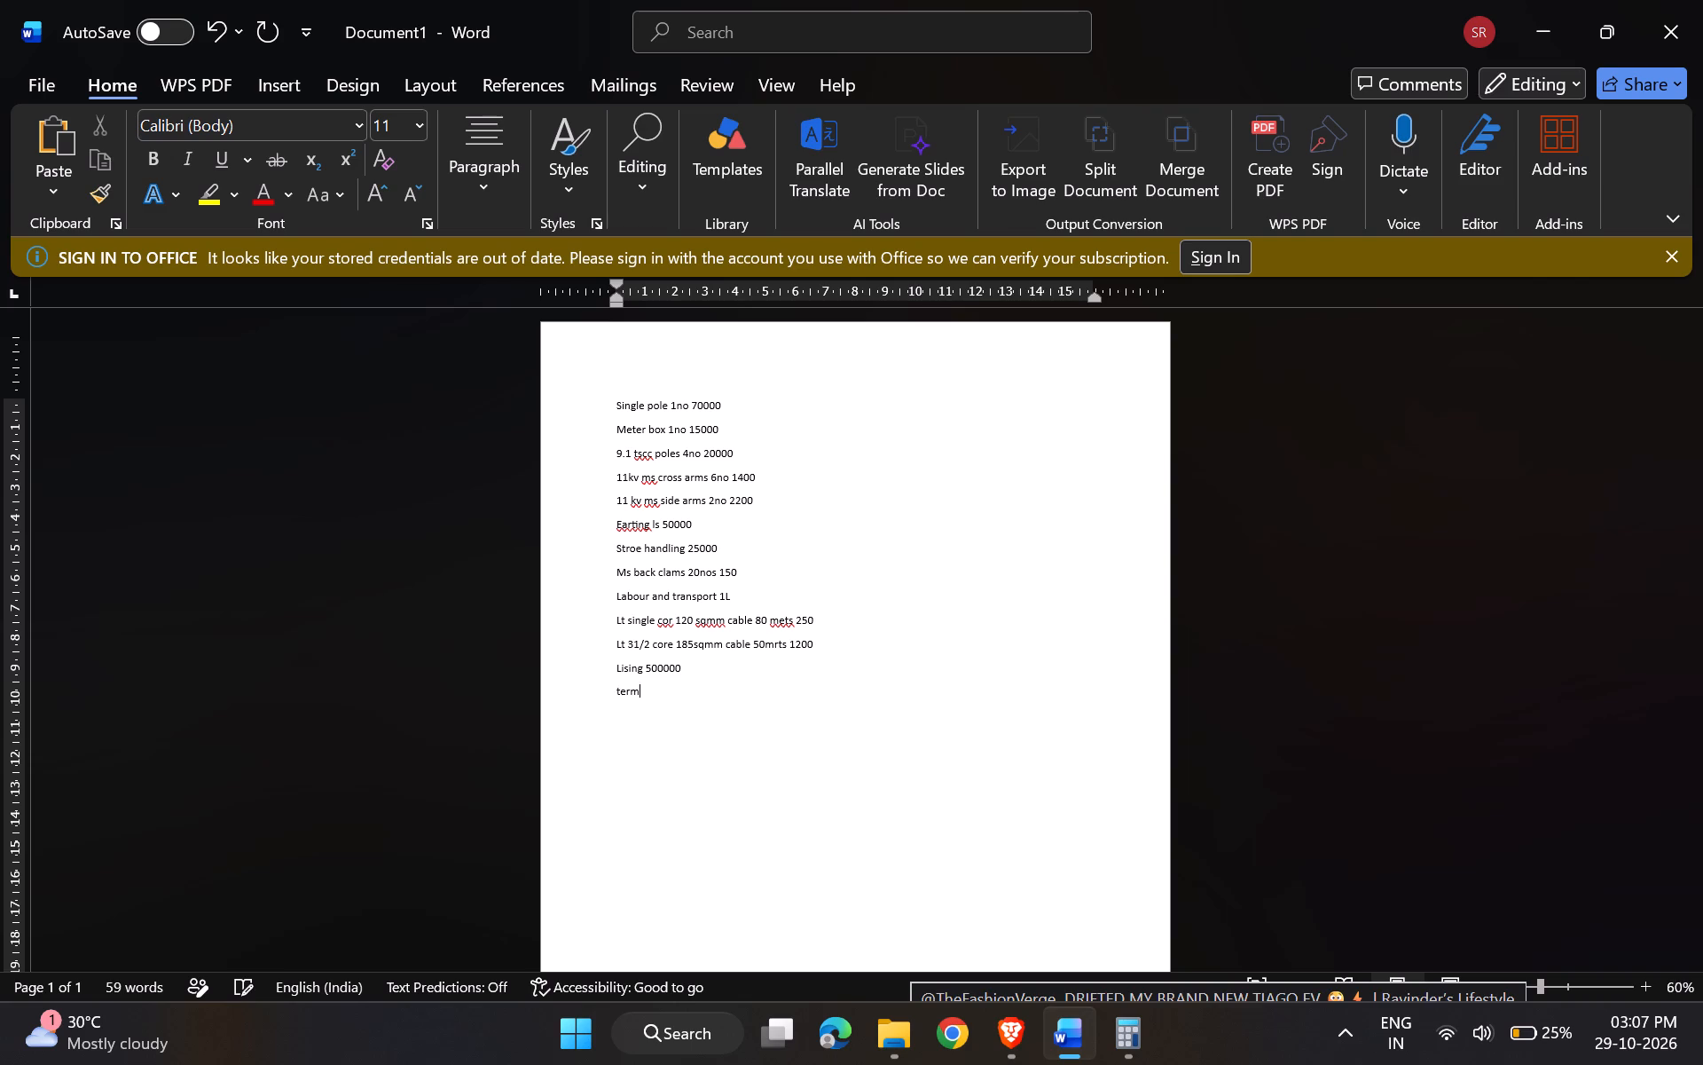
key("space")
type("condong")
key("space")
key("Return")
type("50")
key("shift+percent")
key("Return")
Switch to Calculator and multiply 50 by 1200 for the 185sqmm cable, then put Calculator away.
left_click(1134, 1040)
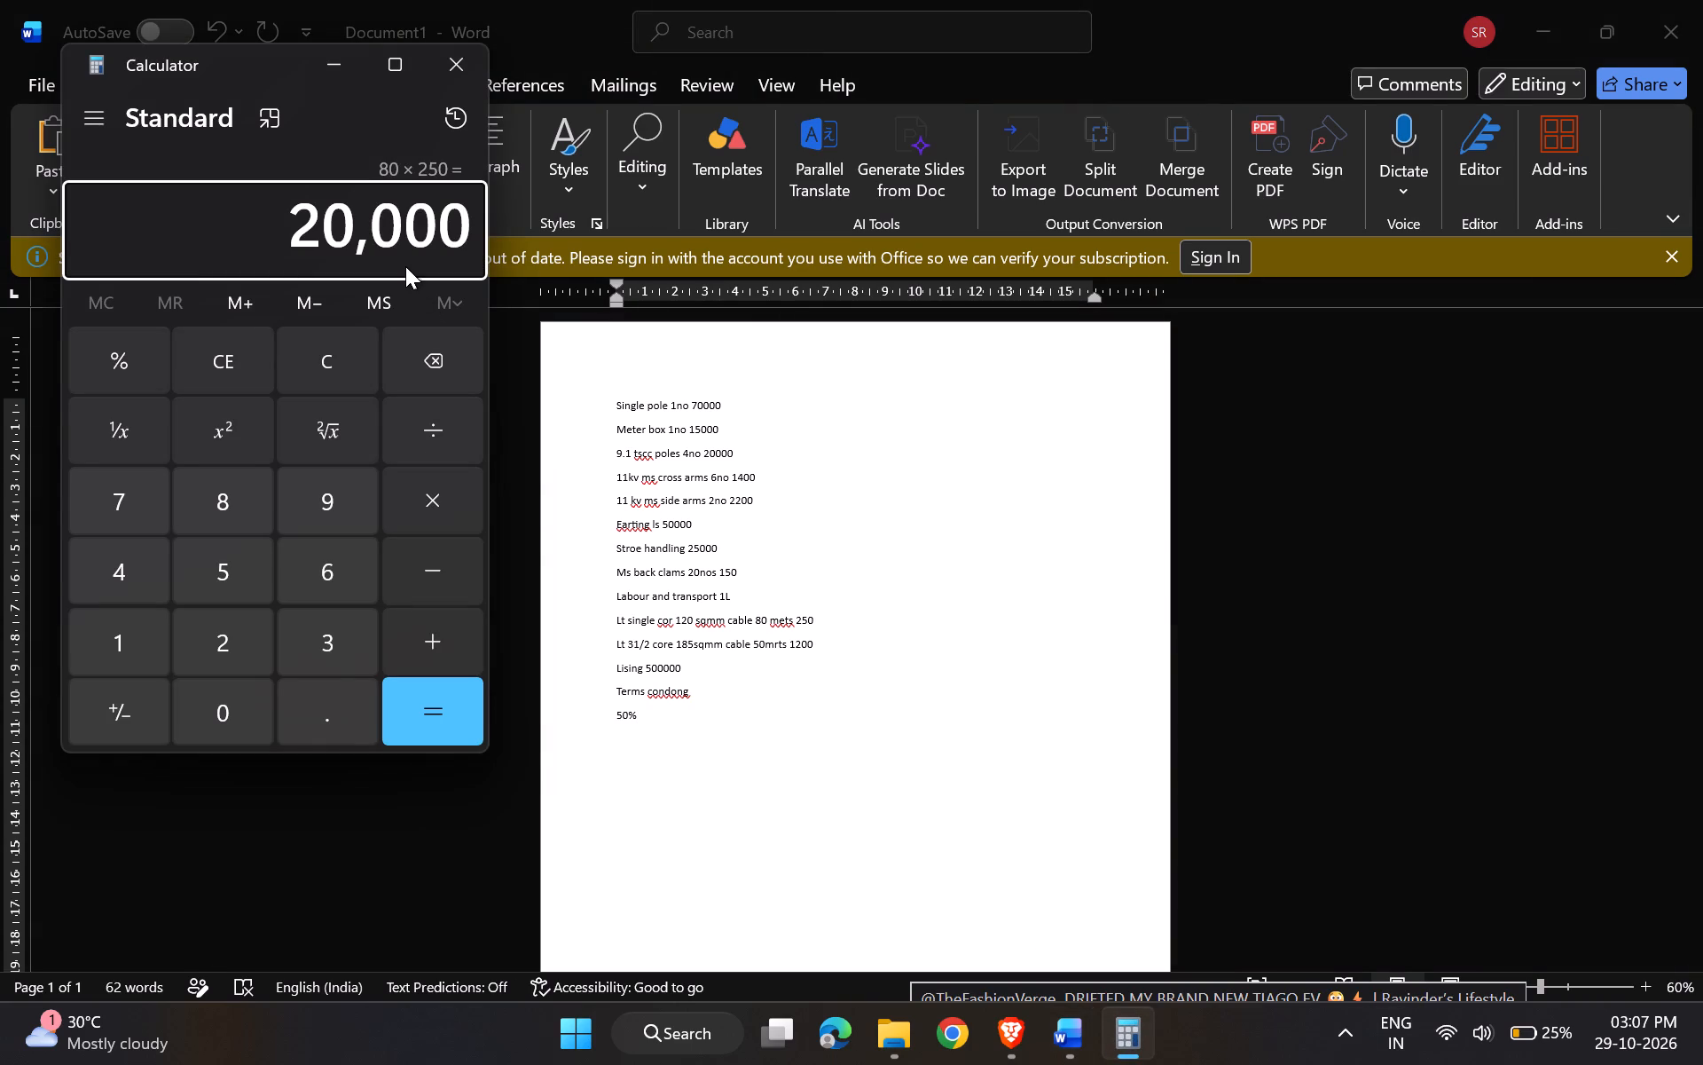
key("BackSpace")
type("50")
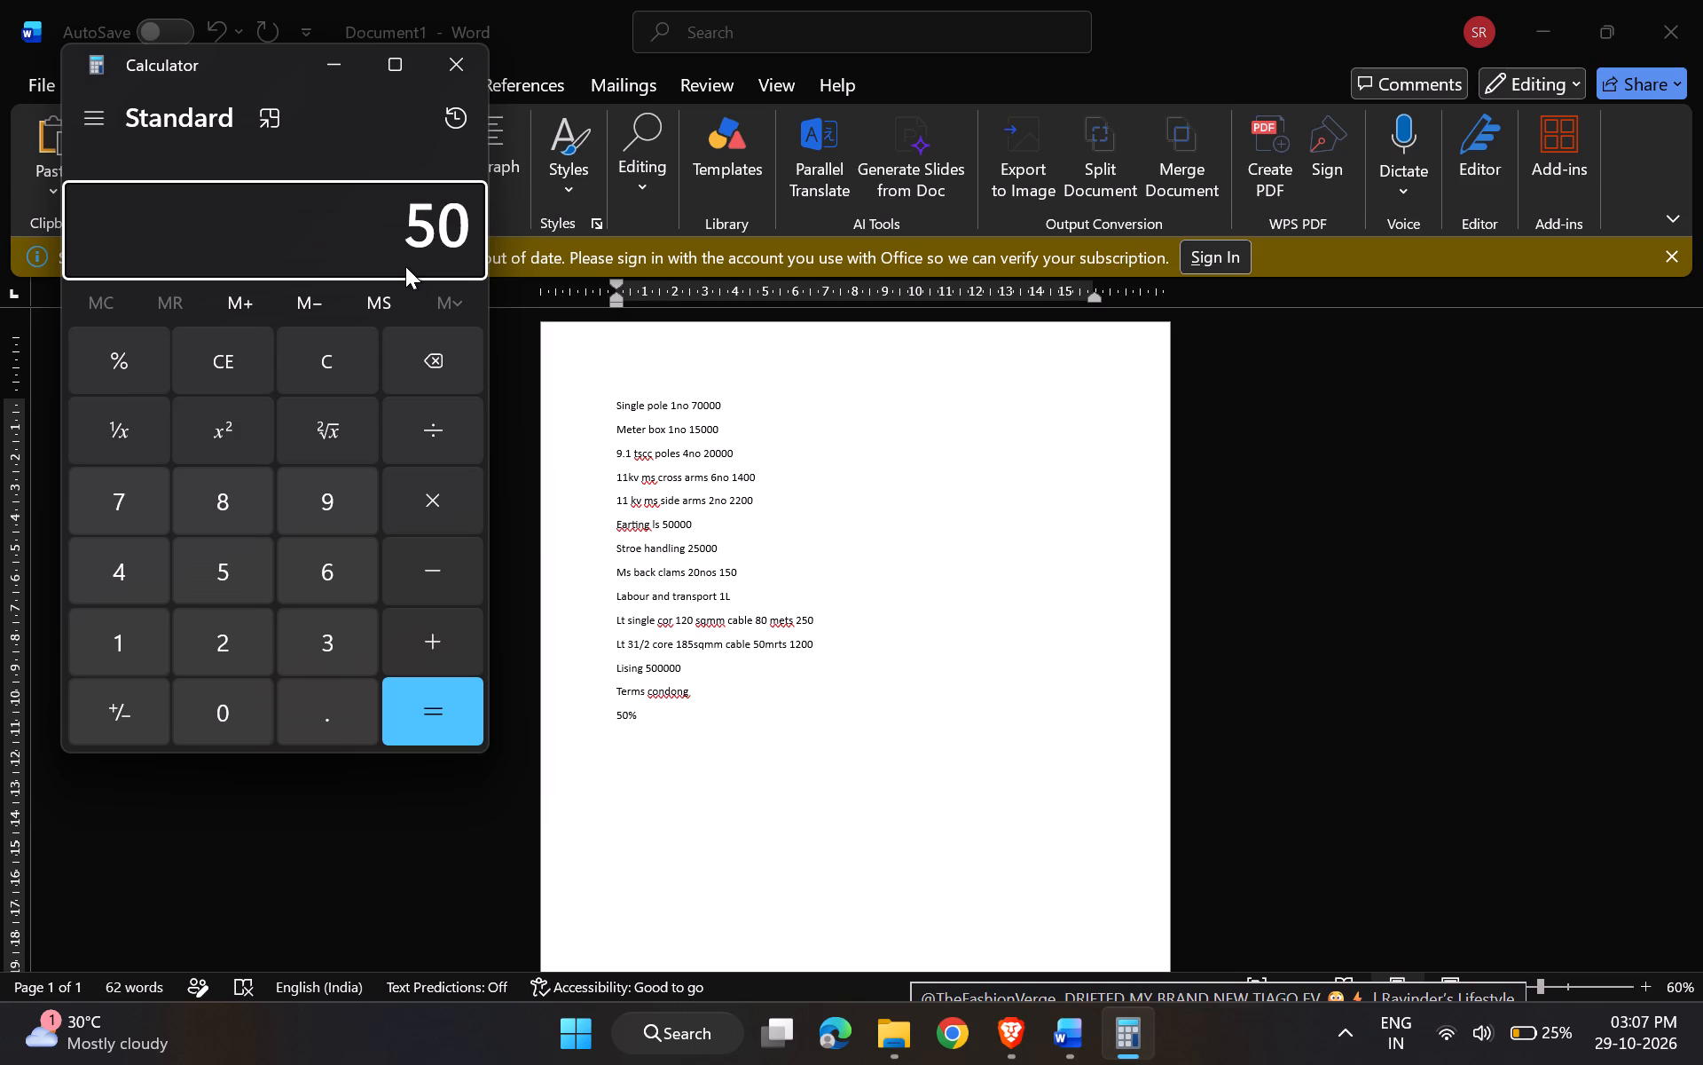
key("shift+asterisk")
type("1200")
key("Return")
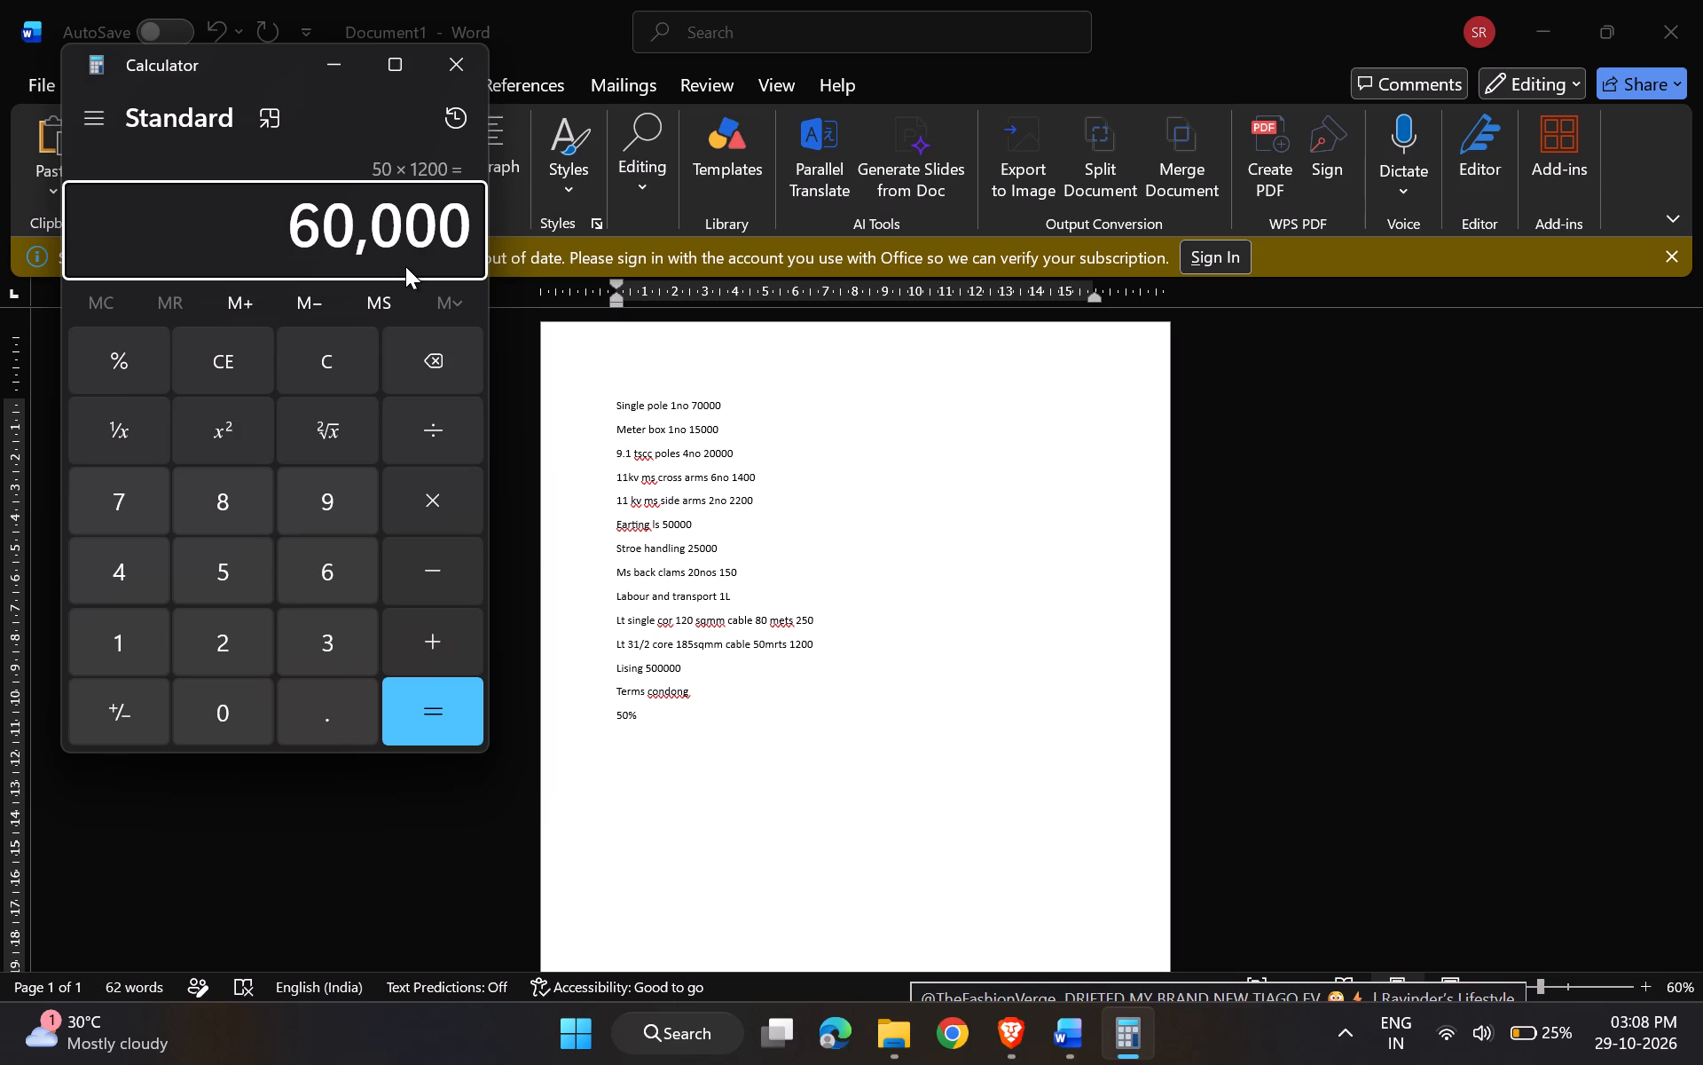
left_click(334, 71)
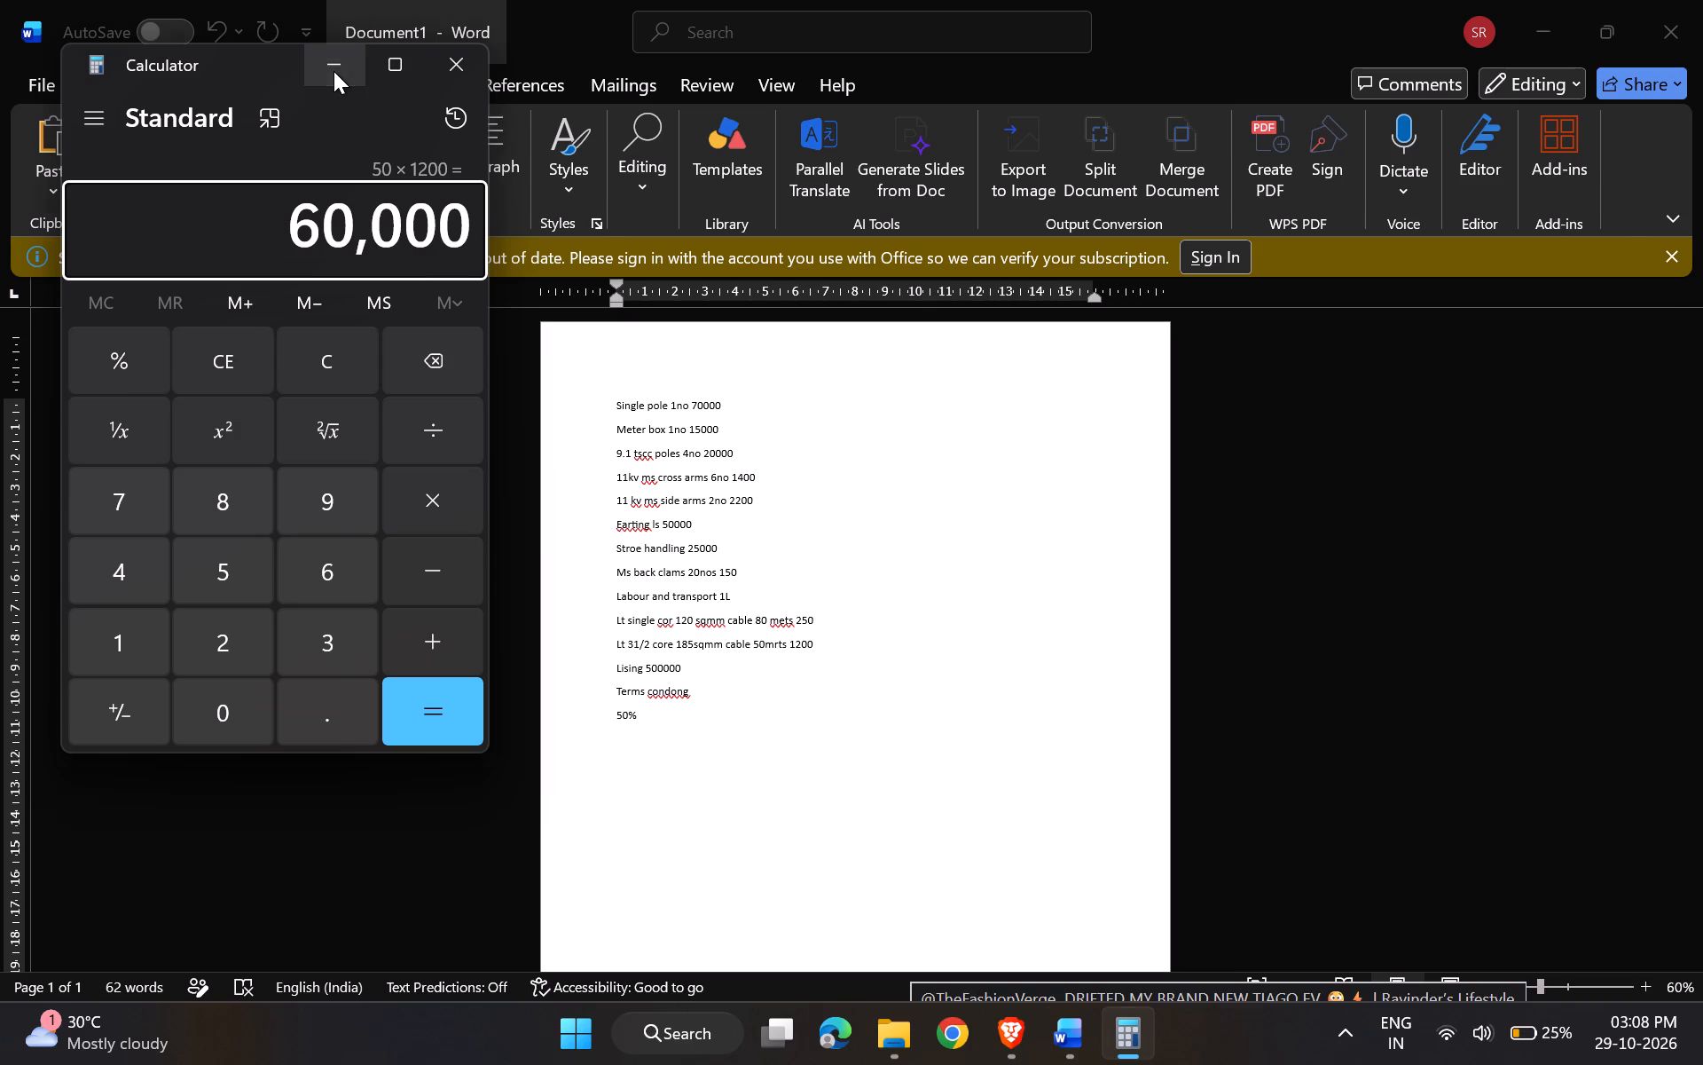
Switch to File Explorer, open the Srikara Hospital Word document from the search results to check its layout, and close it.
left_click(1546, 19)
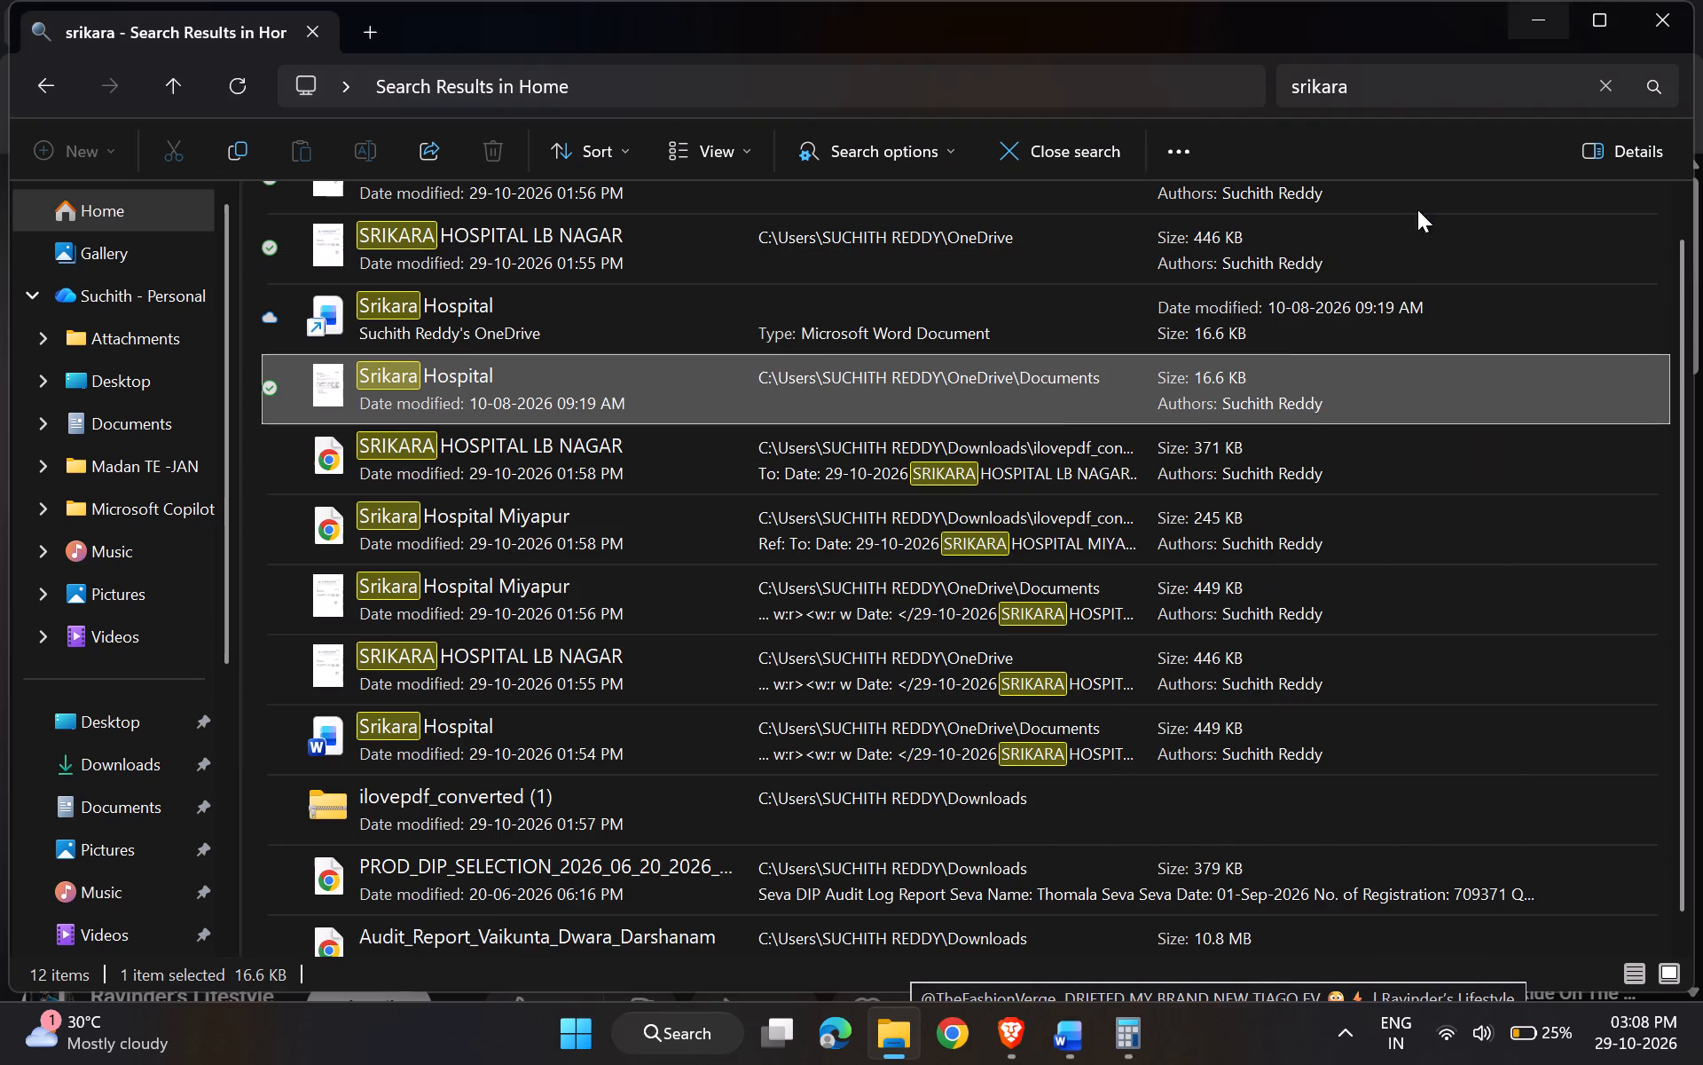
scroll(428, 420, "up", 3)
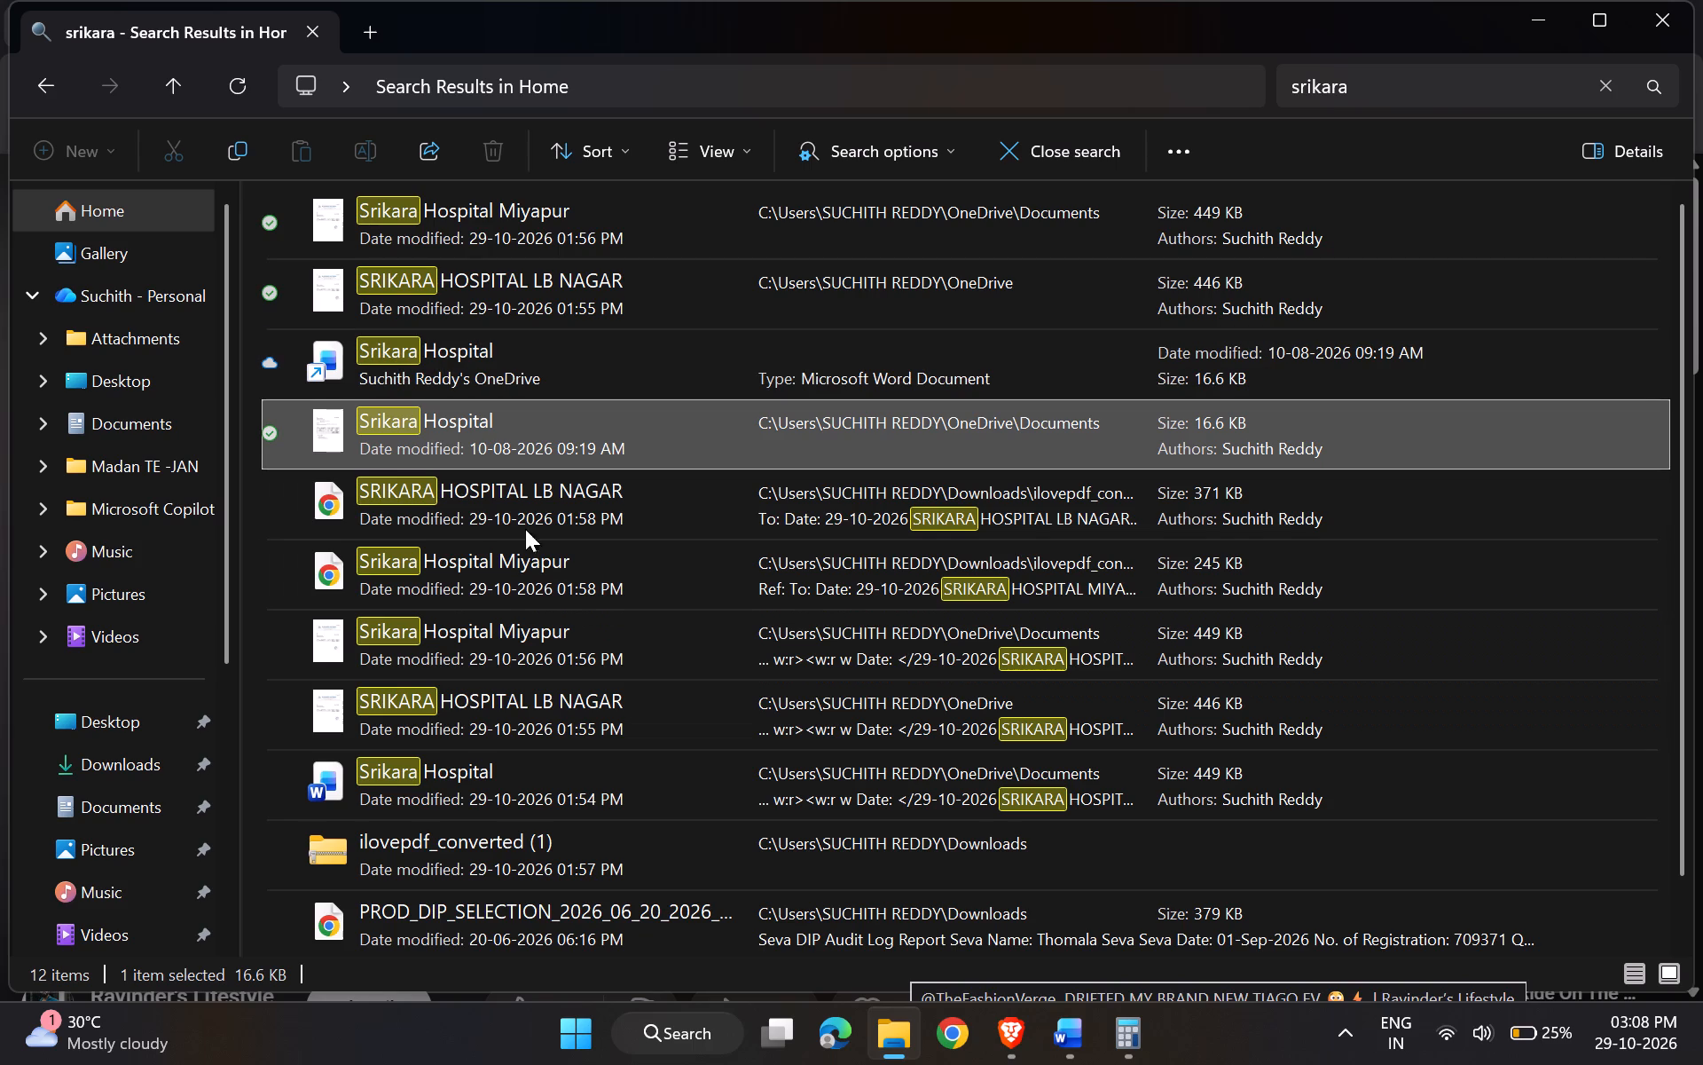
scroll(543, 771, "down", 3)
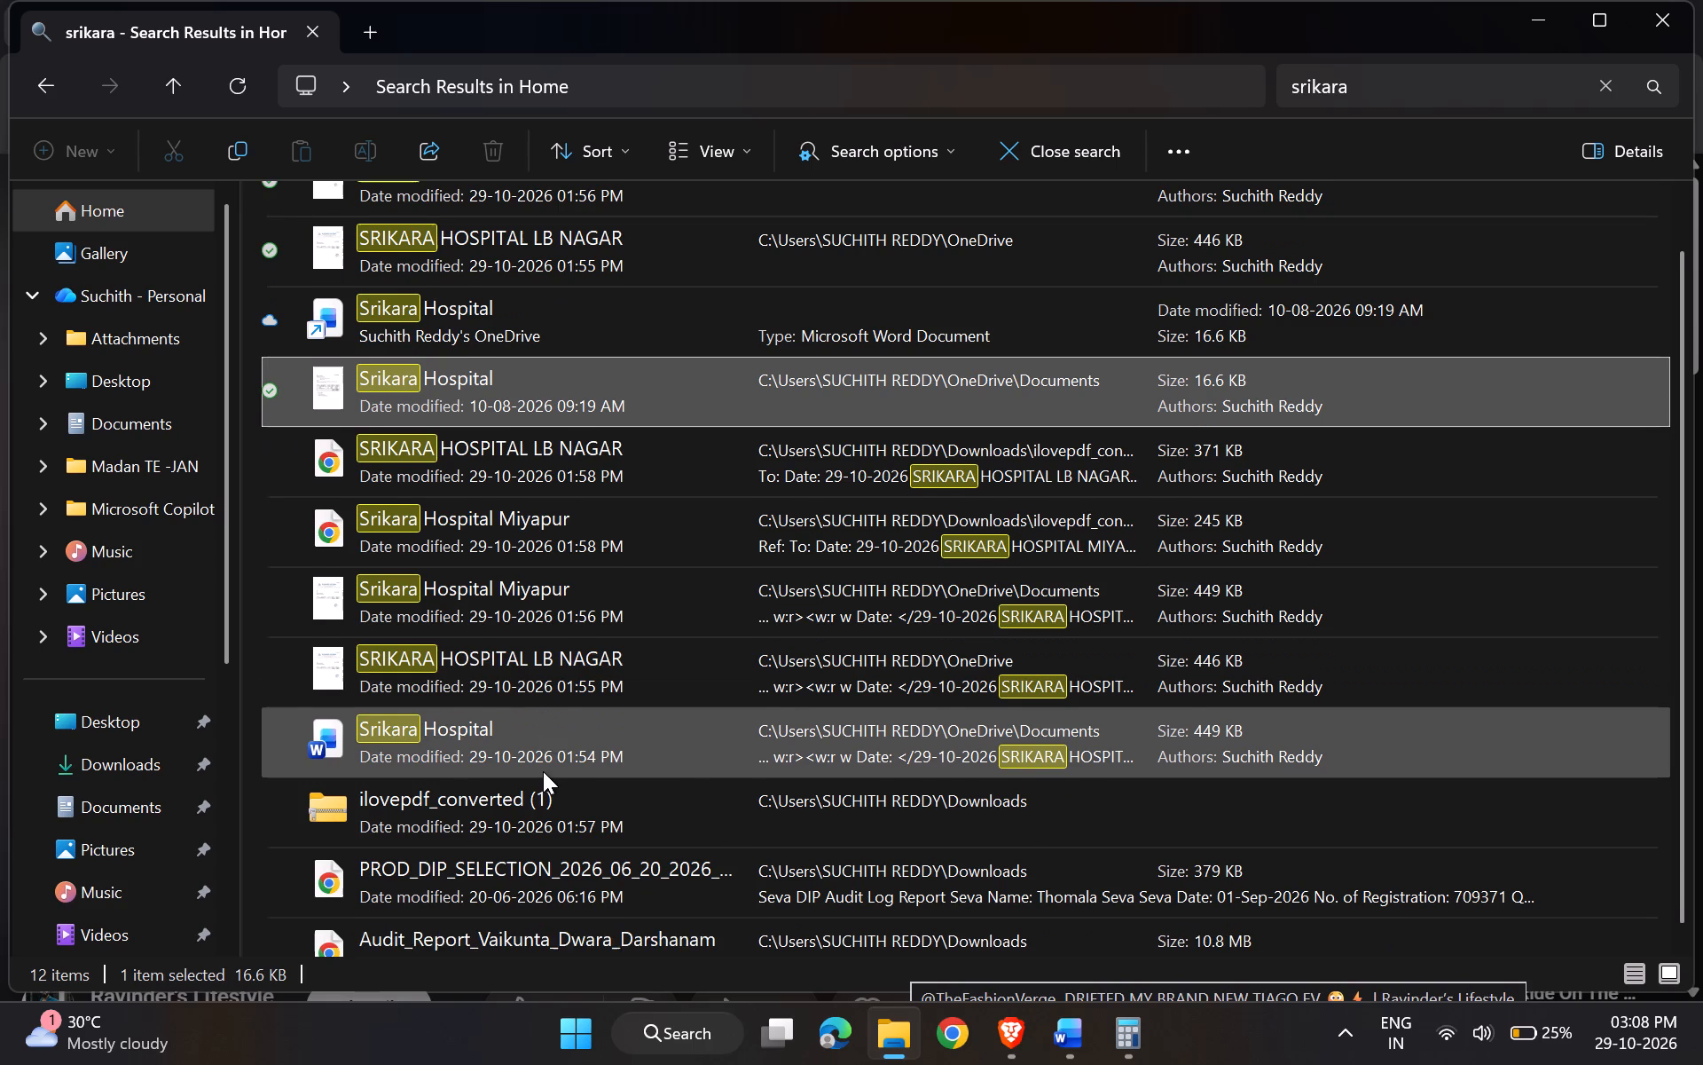
scroll(543, 771, "up", 9)
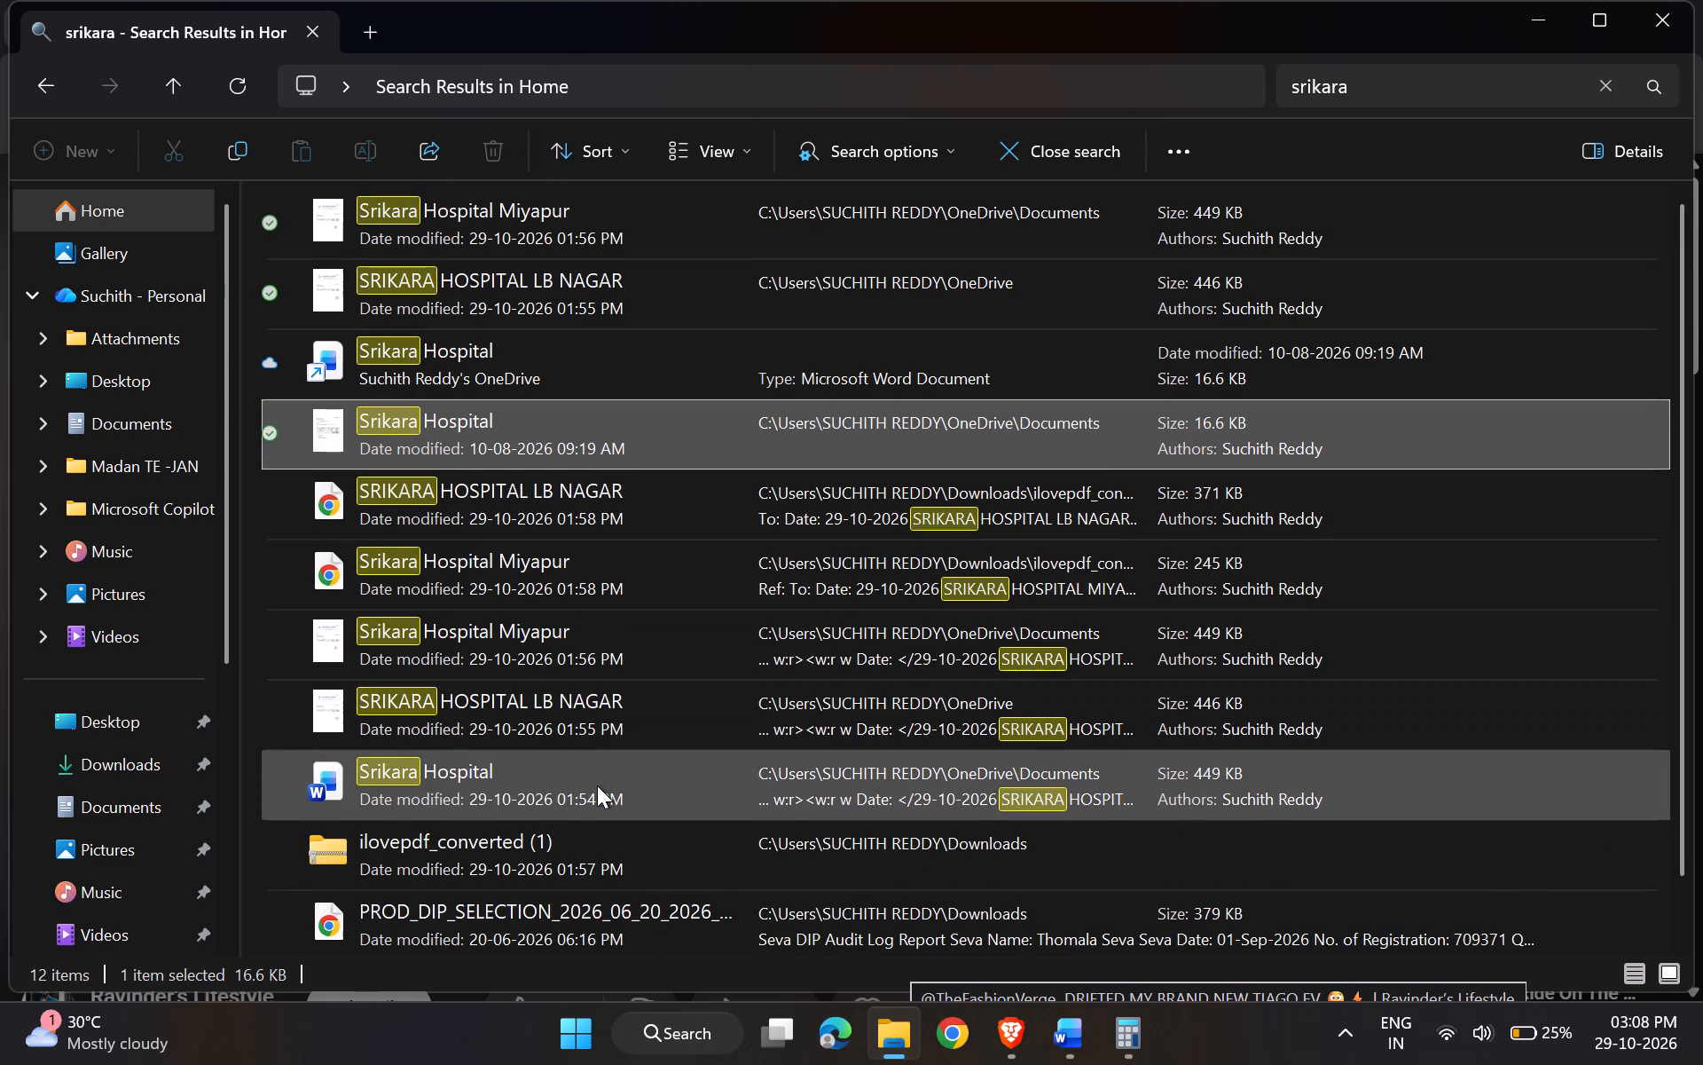
double_click(597, 785)
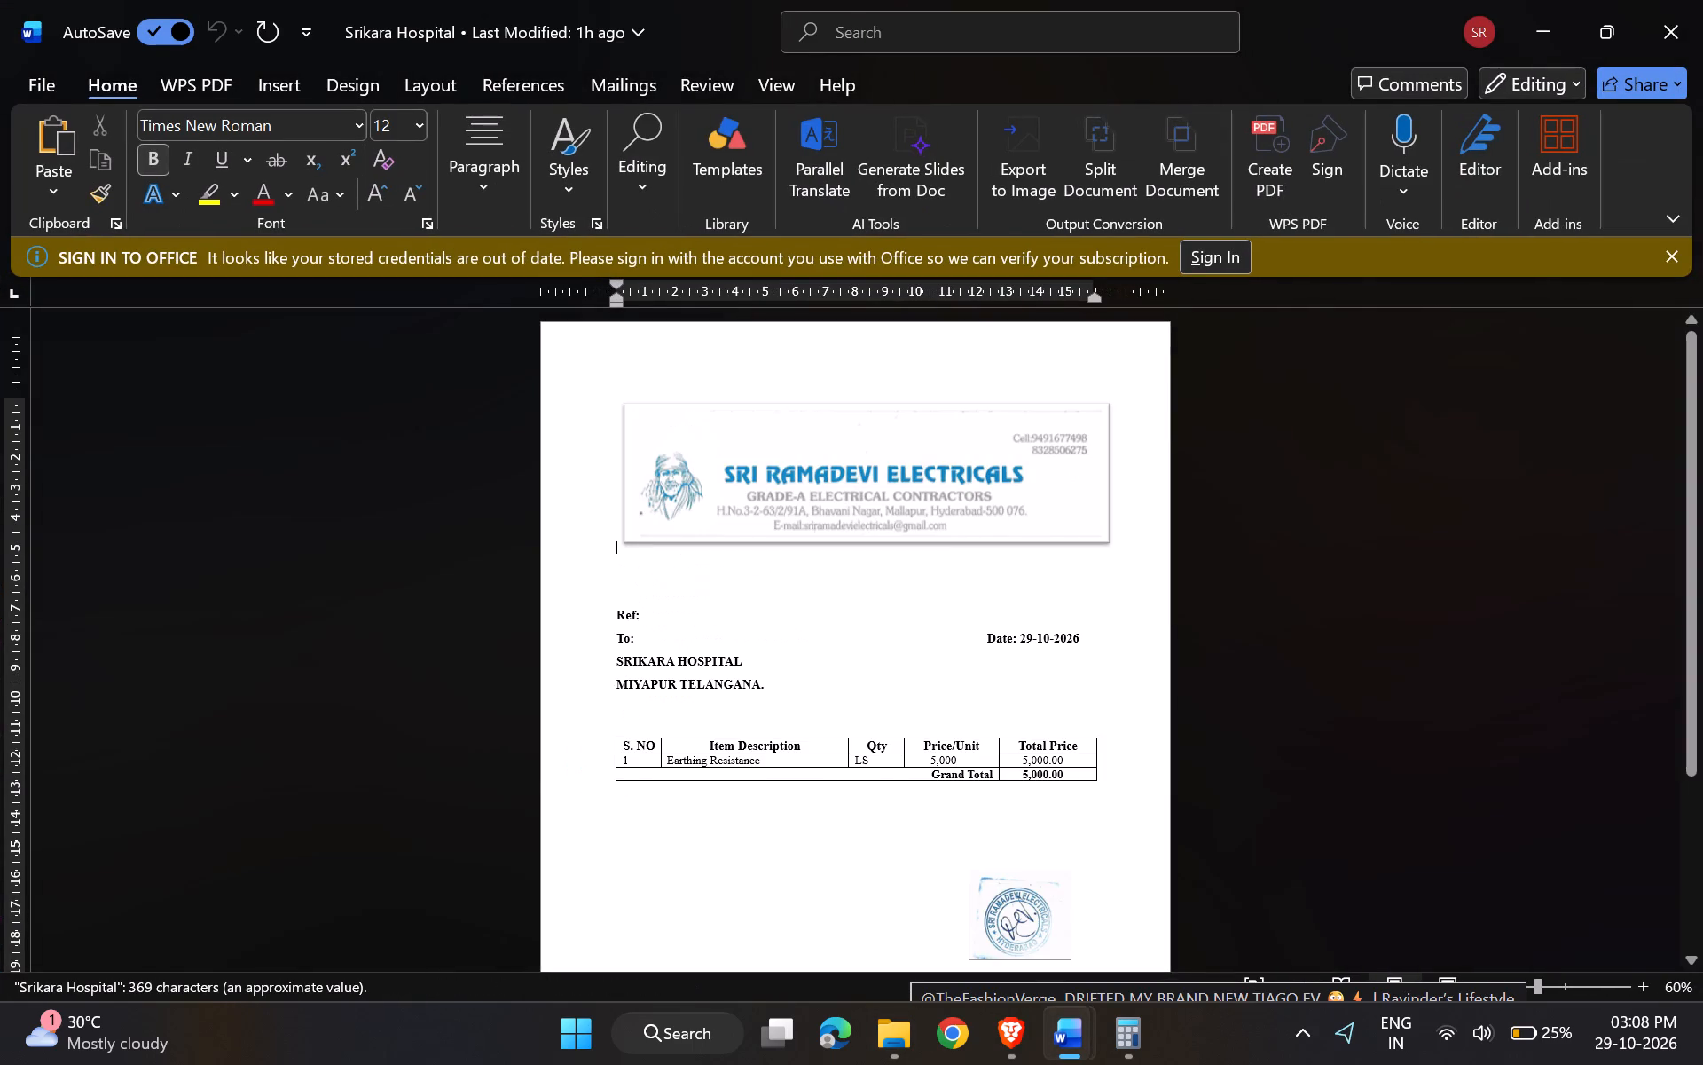
scroll(644, 524, "down", 1)
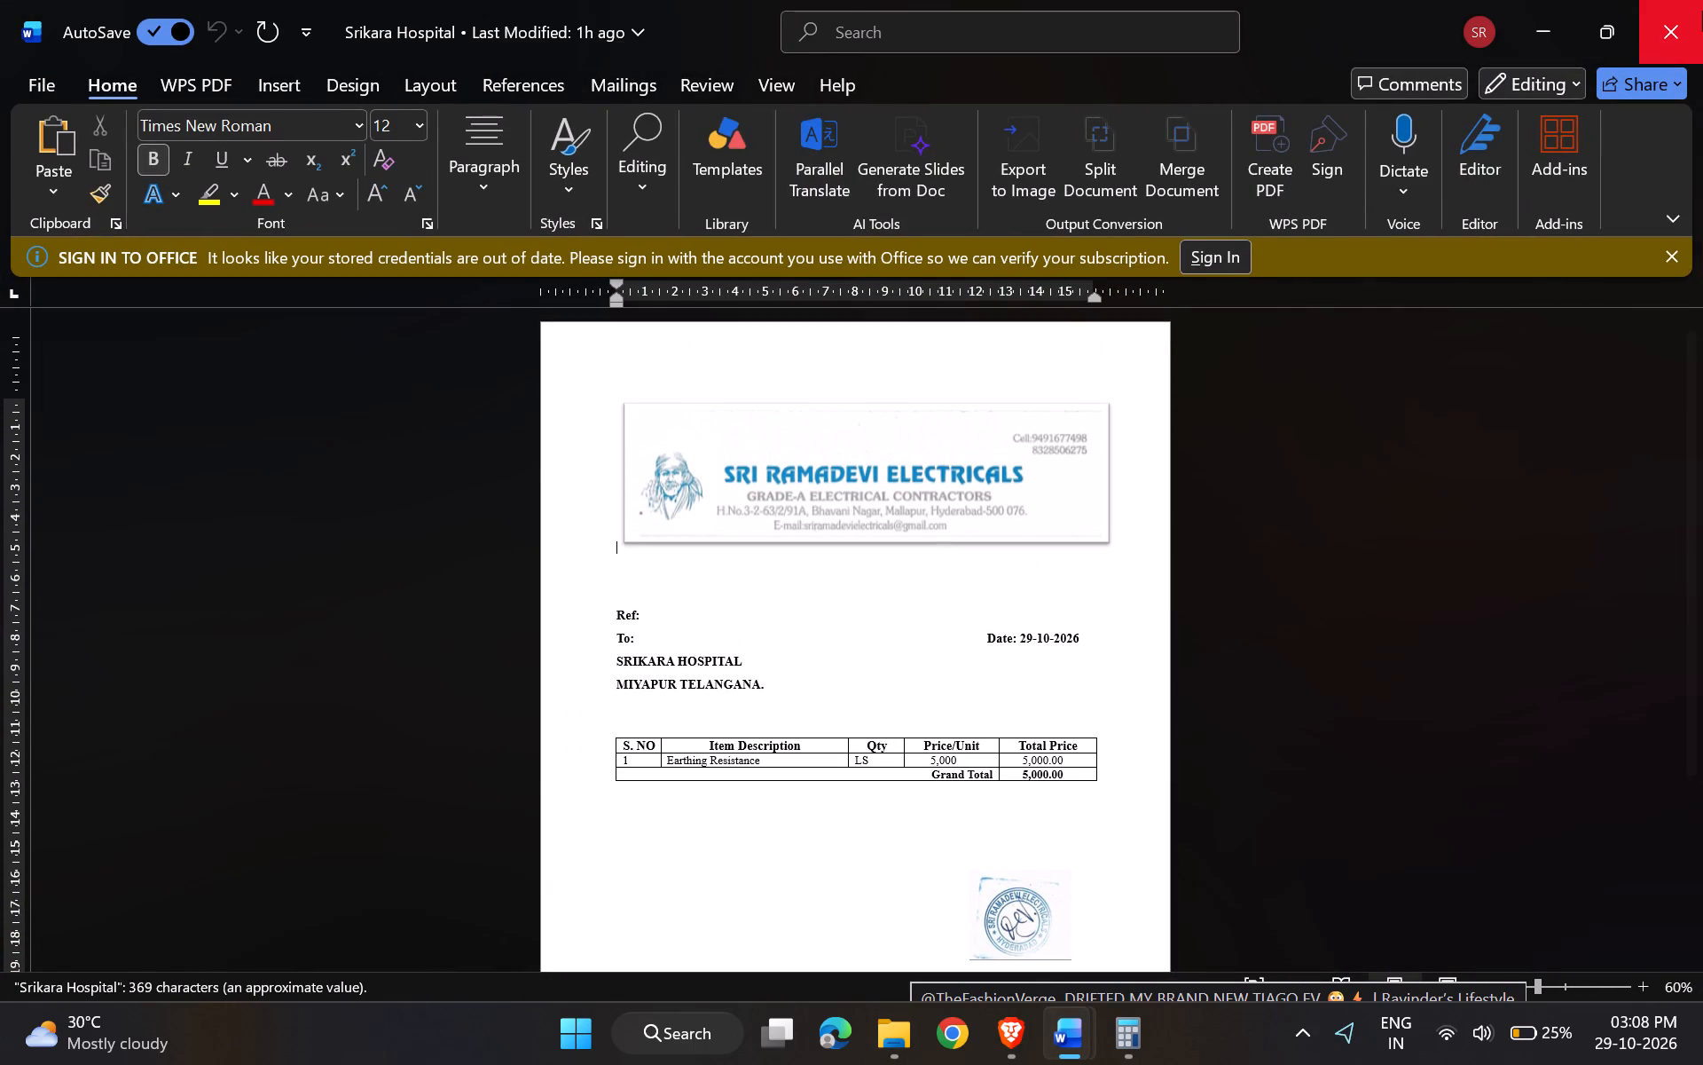
left_click(1702, 11)
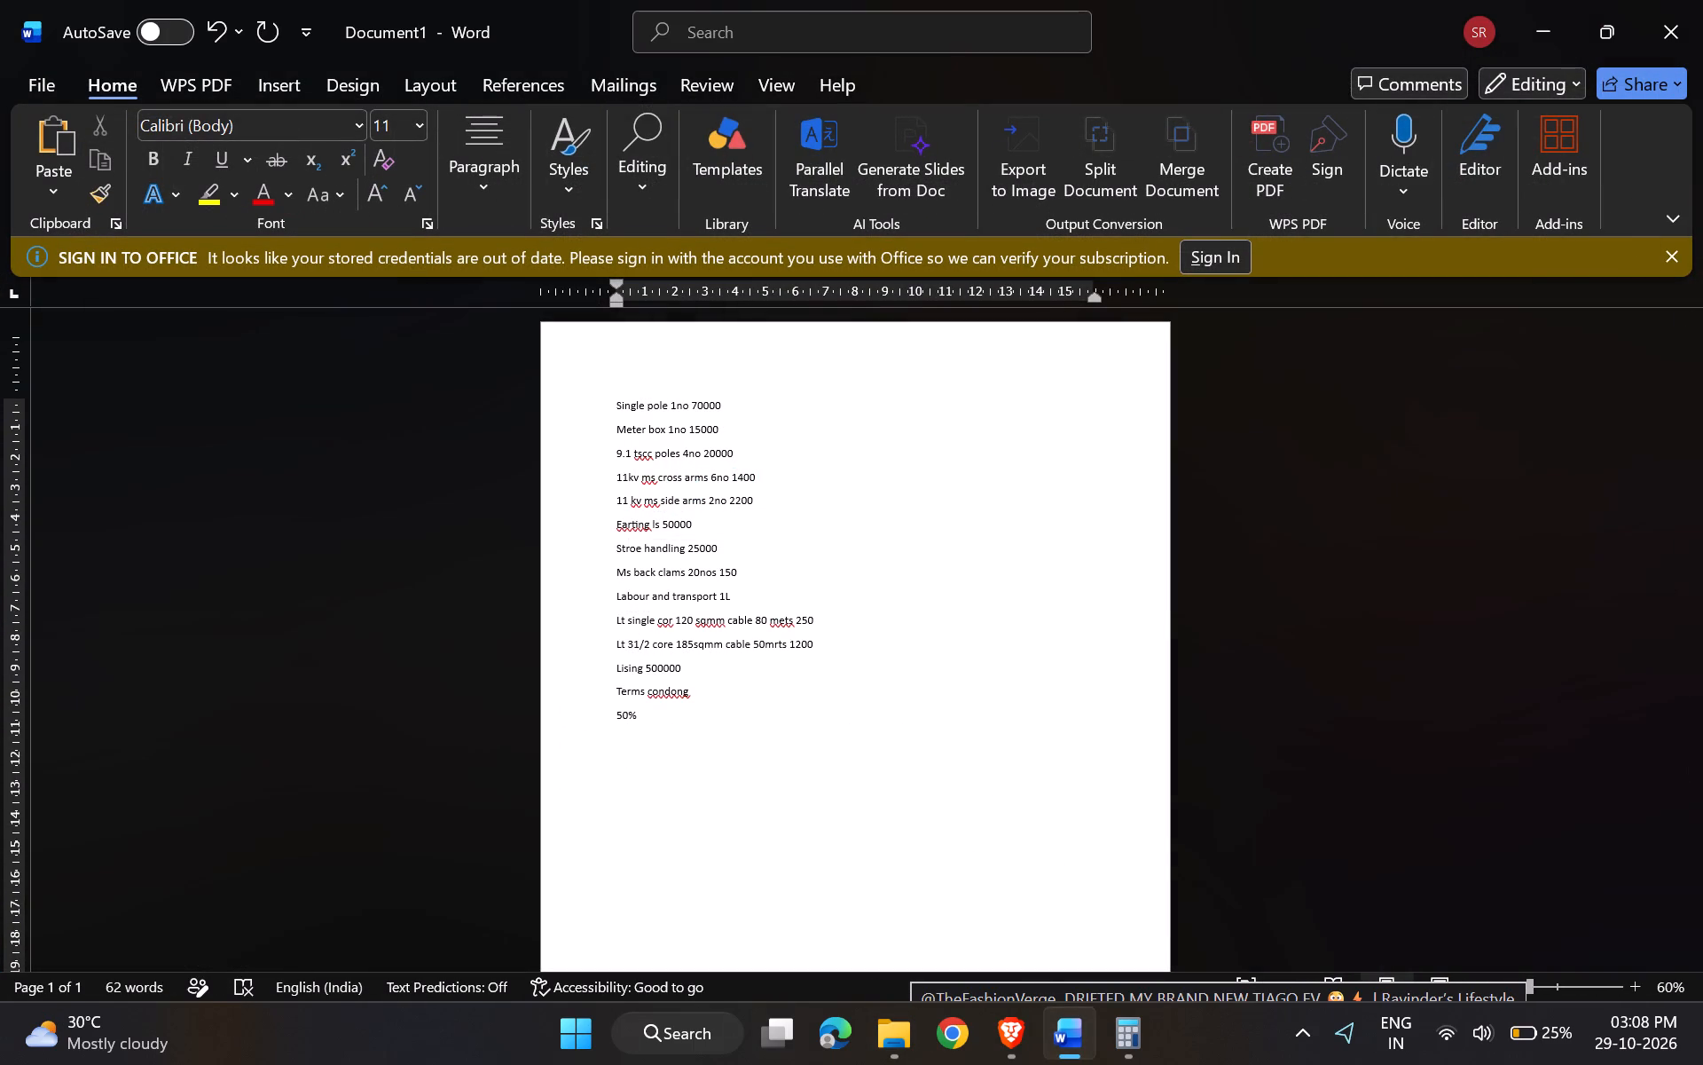
Return to File Explorer and look through the Gallery and the OneDrive folders, examining the file list in Documents.
left_click(884, 1029)
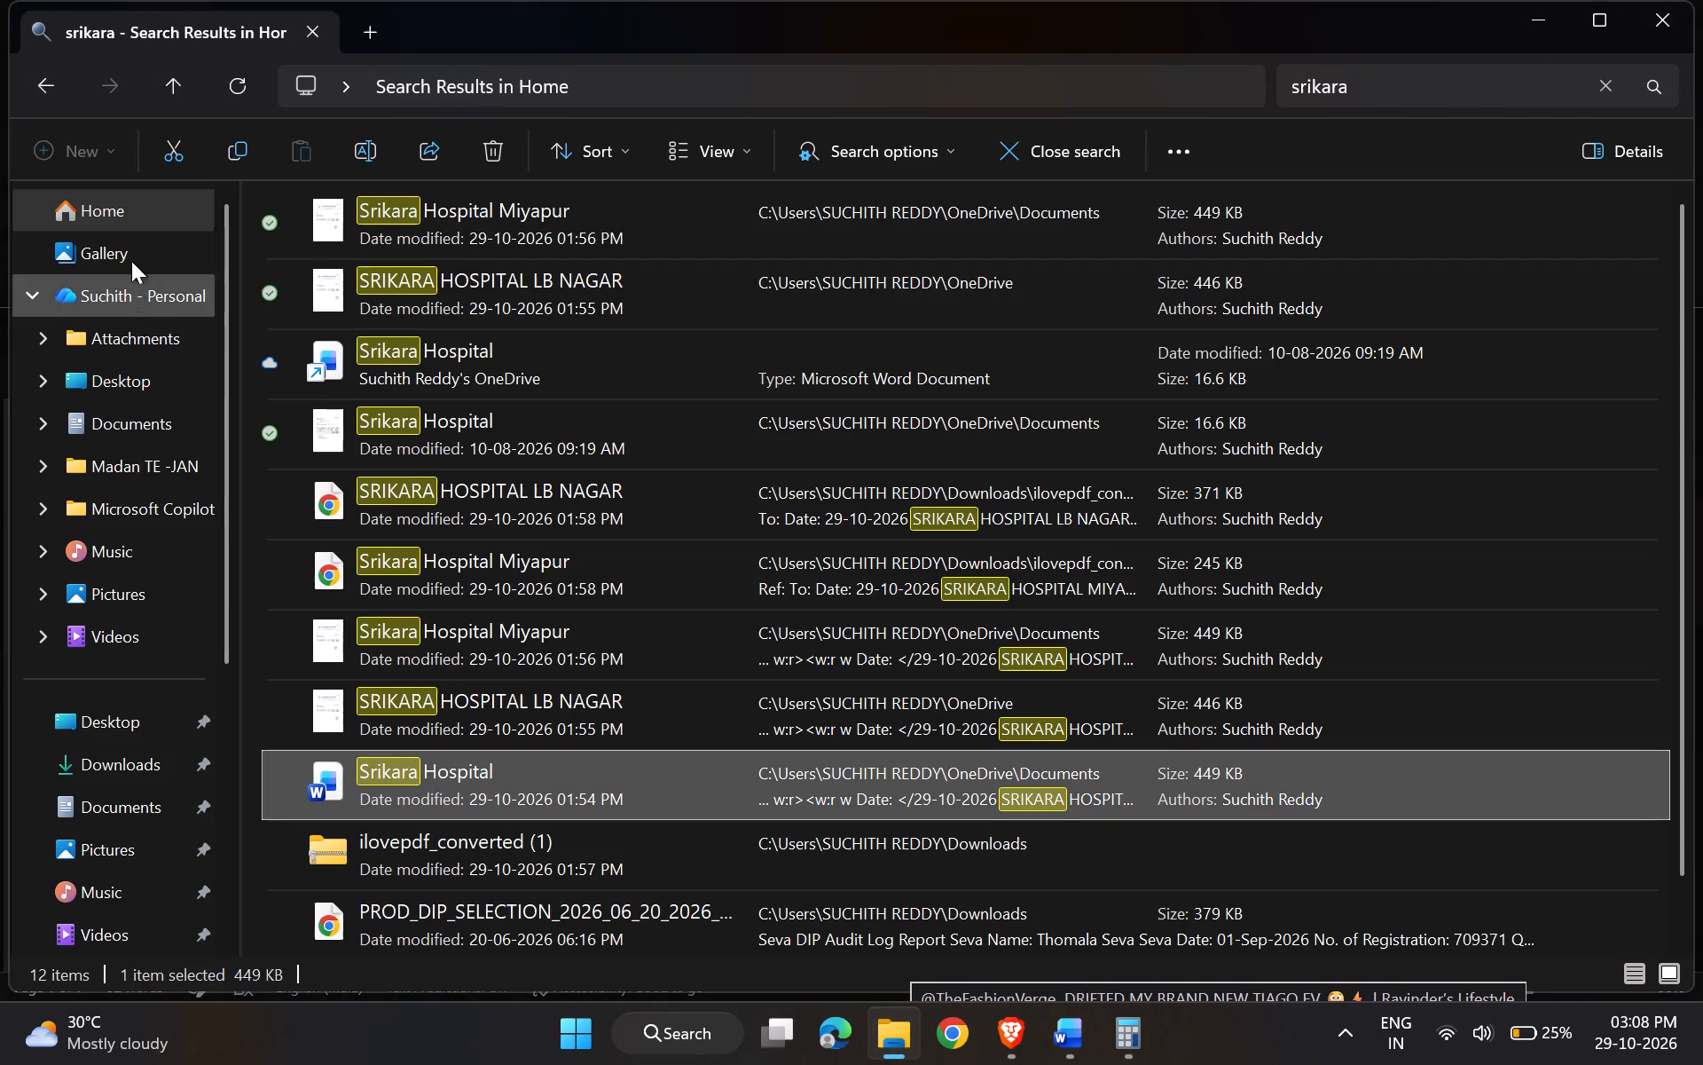
left_click(115, 236)
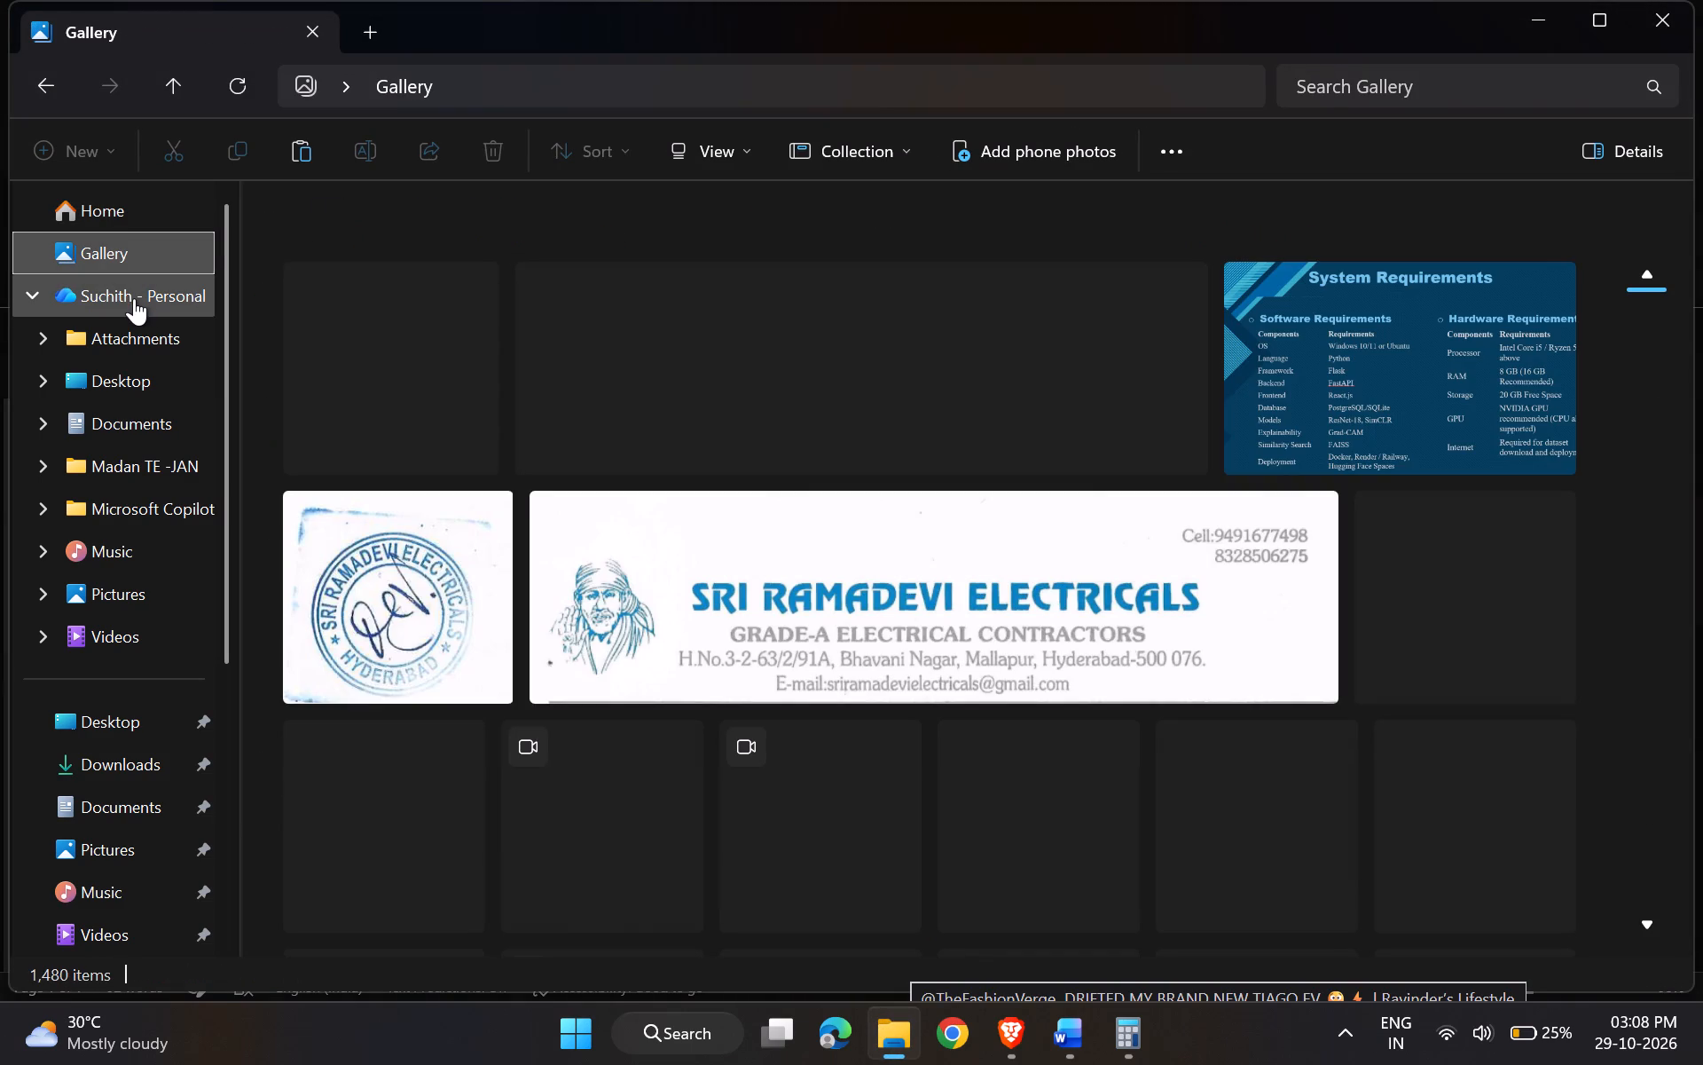
left_click(134, 298)
left_click(141, 329)
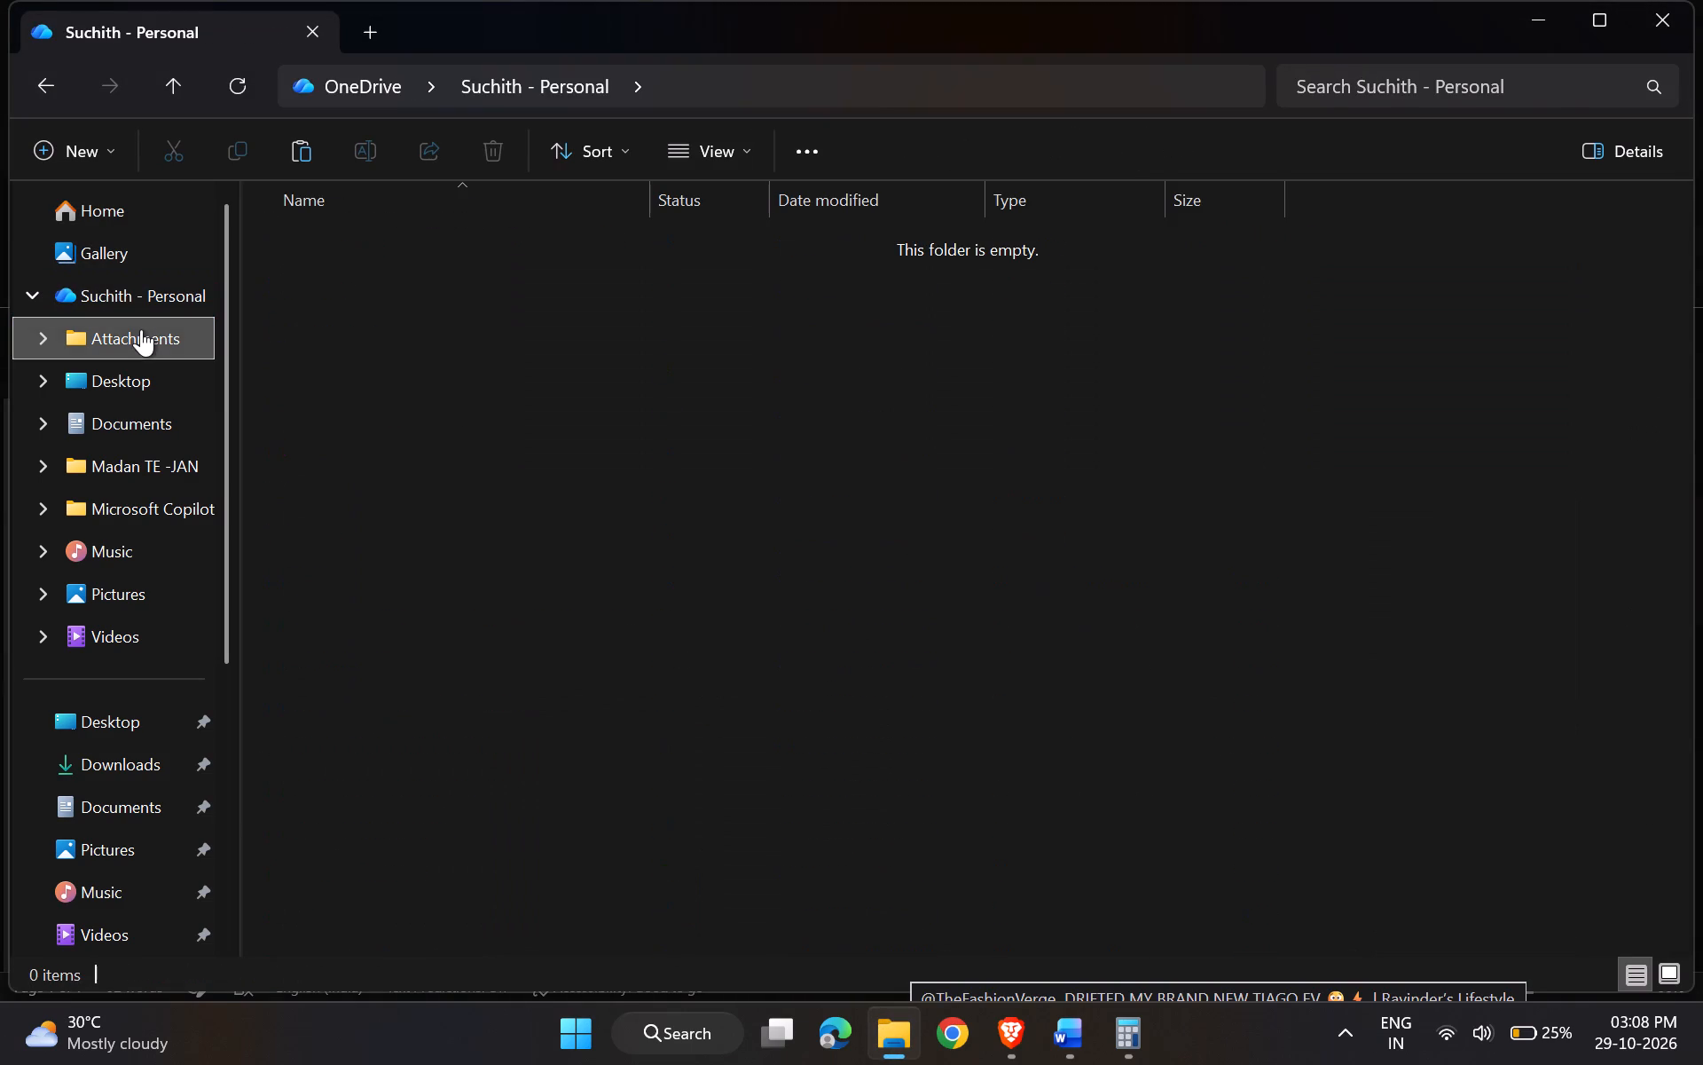
left_click(153, 367)
left_click(169, 418)
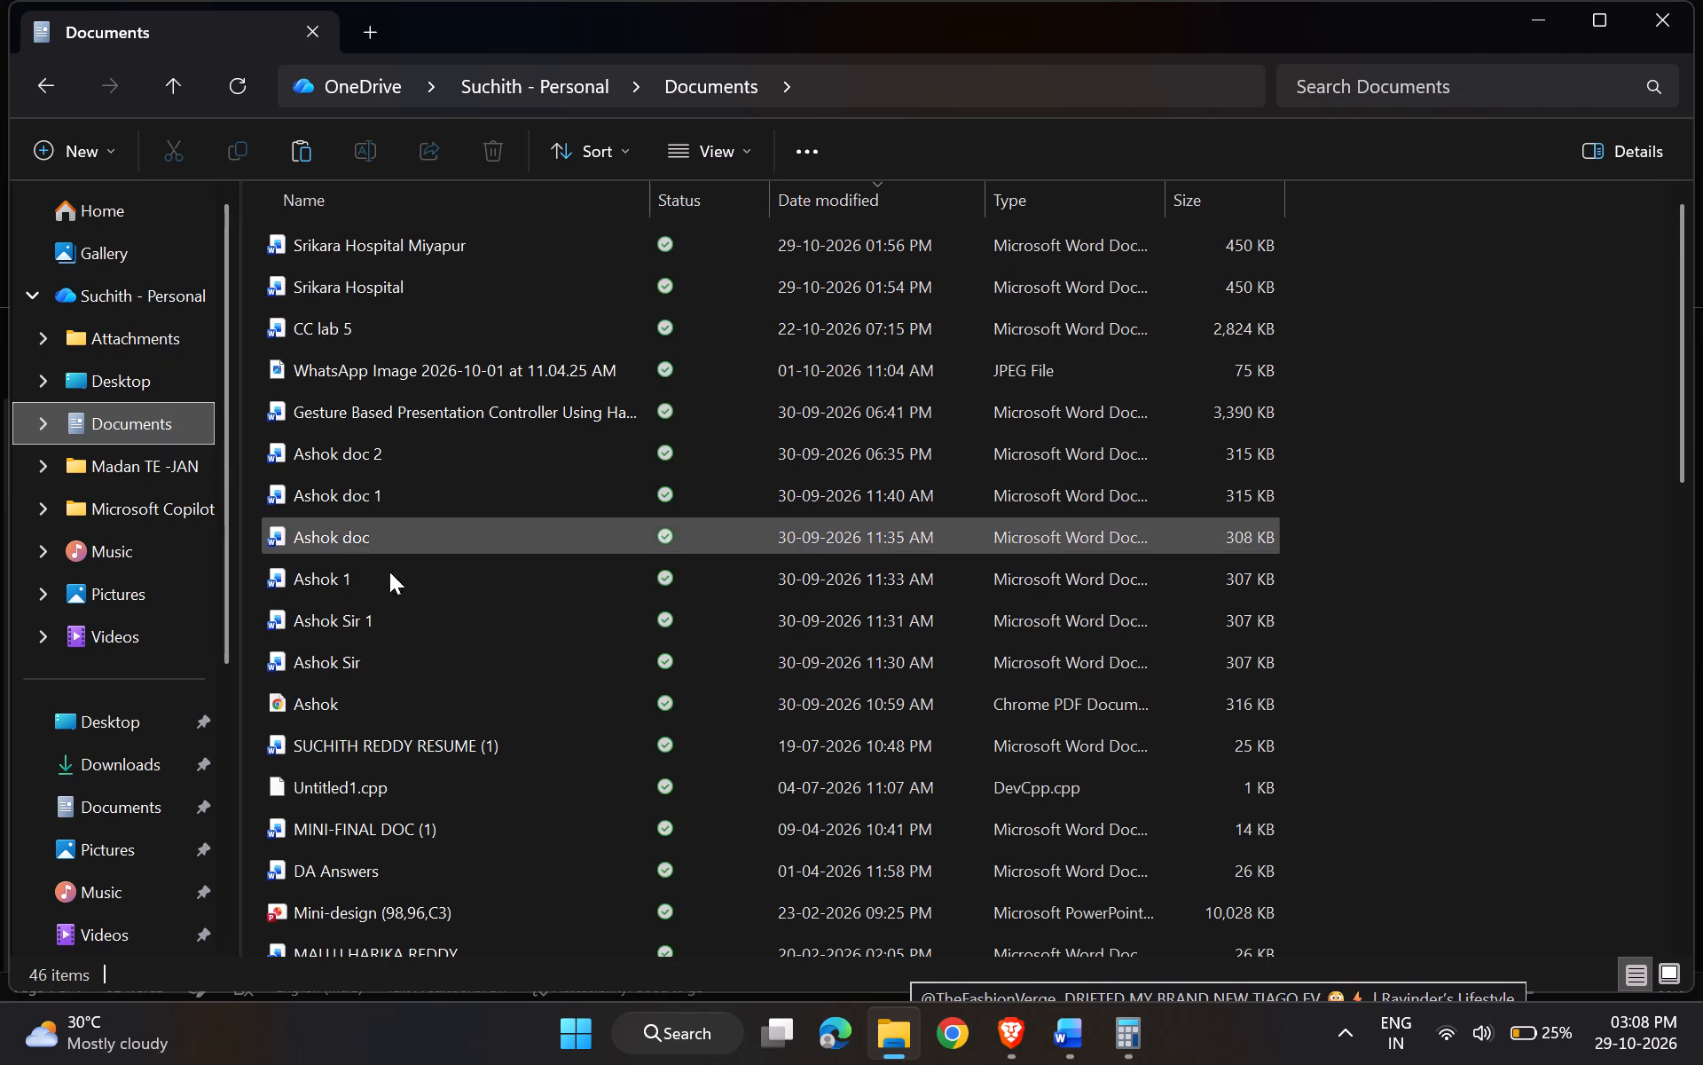
scroll(389, 572, "down", 3)
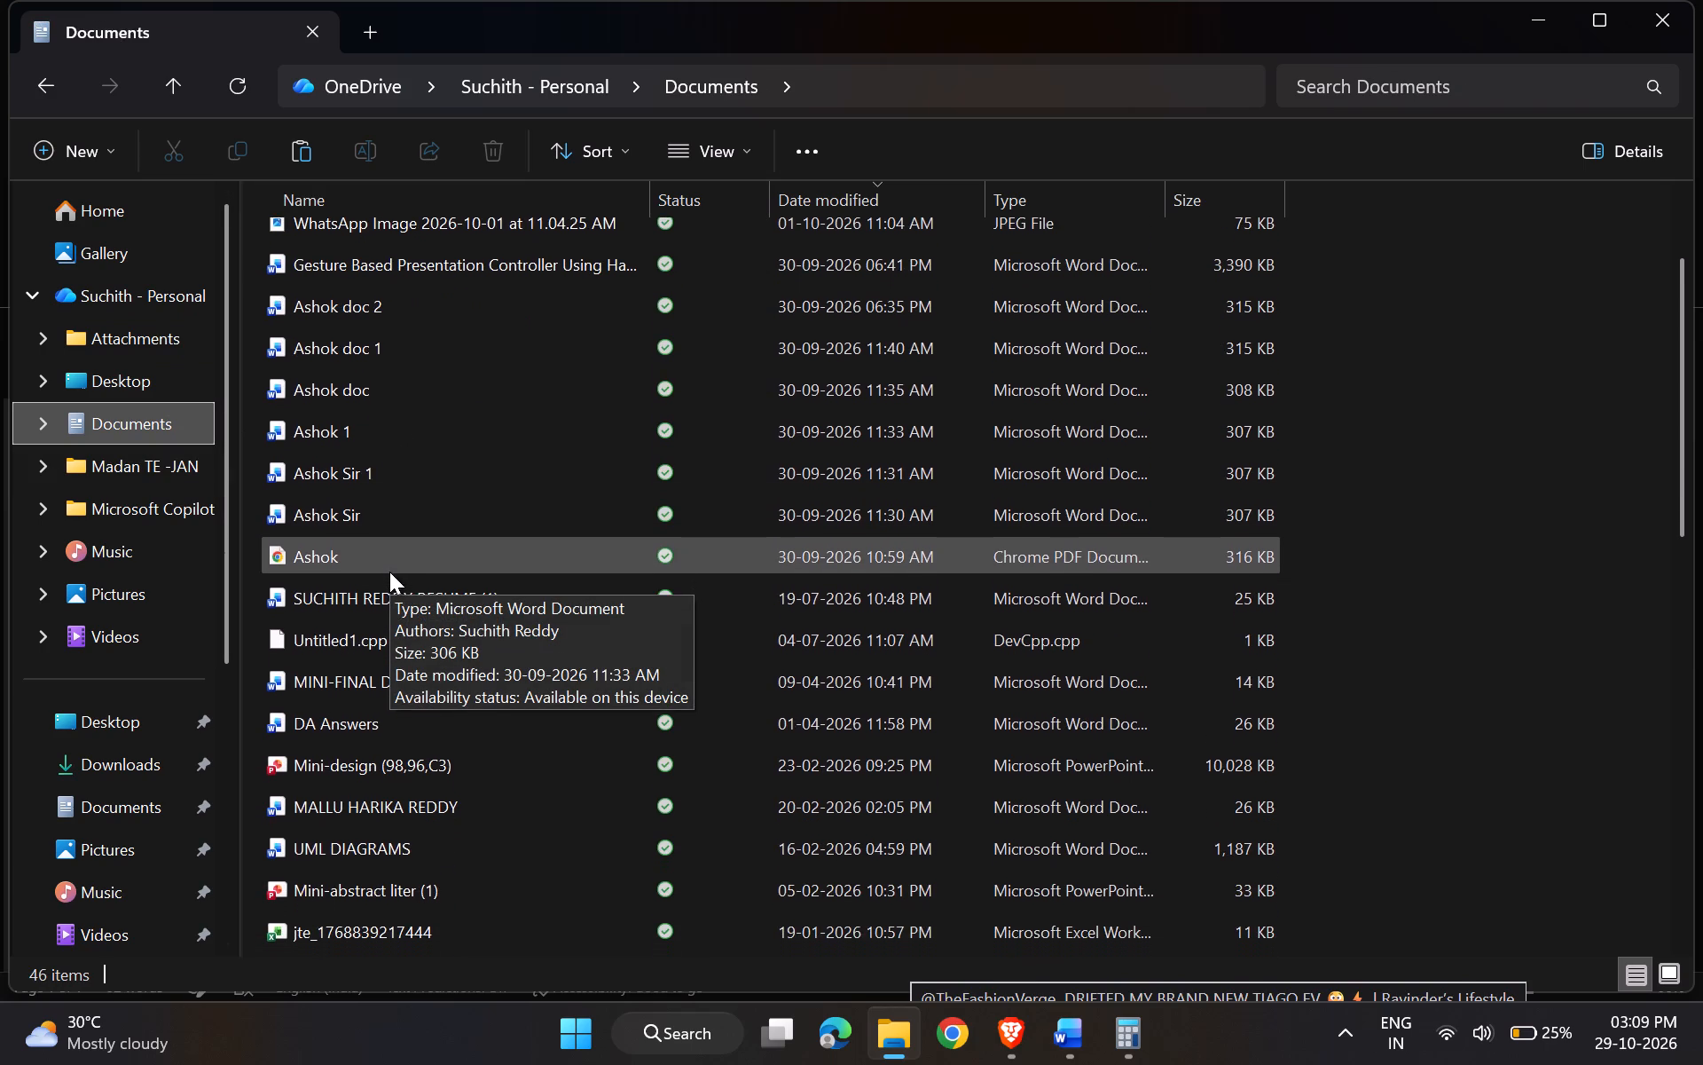
scroll(389, 572, "down", 4)
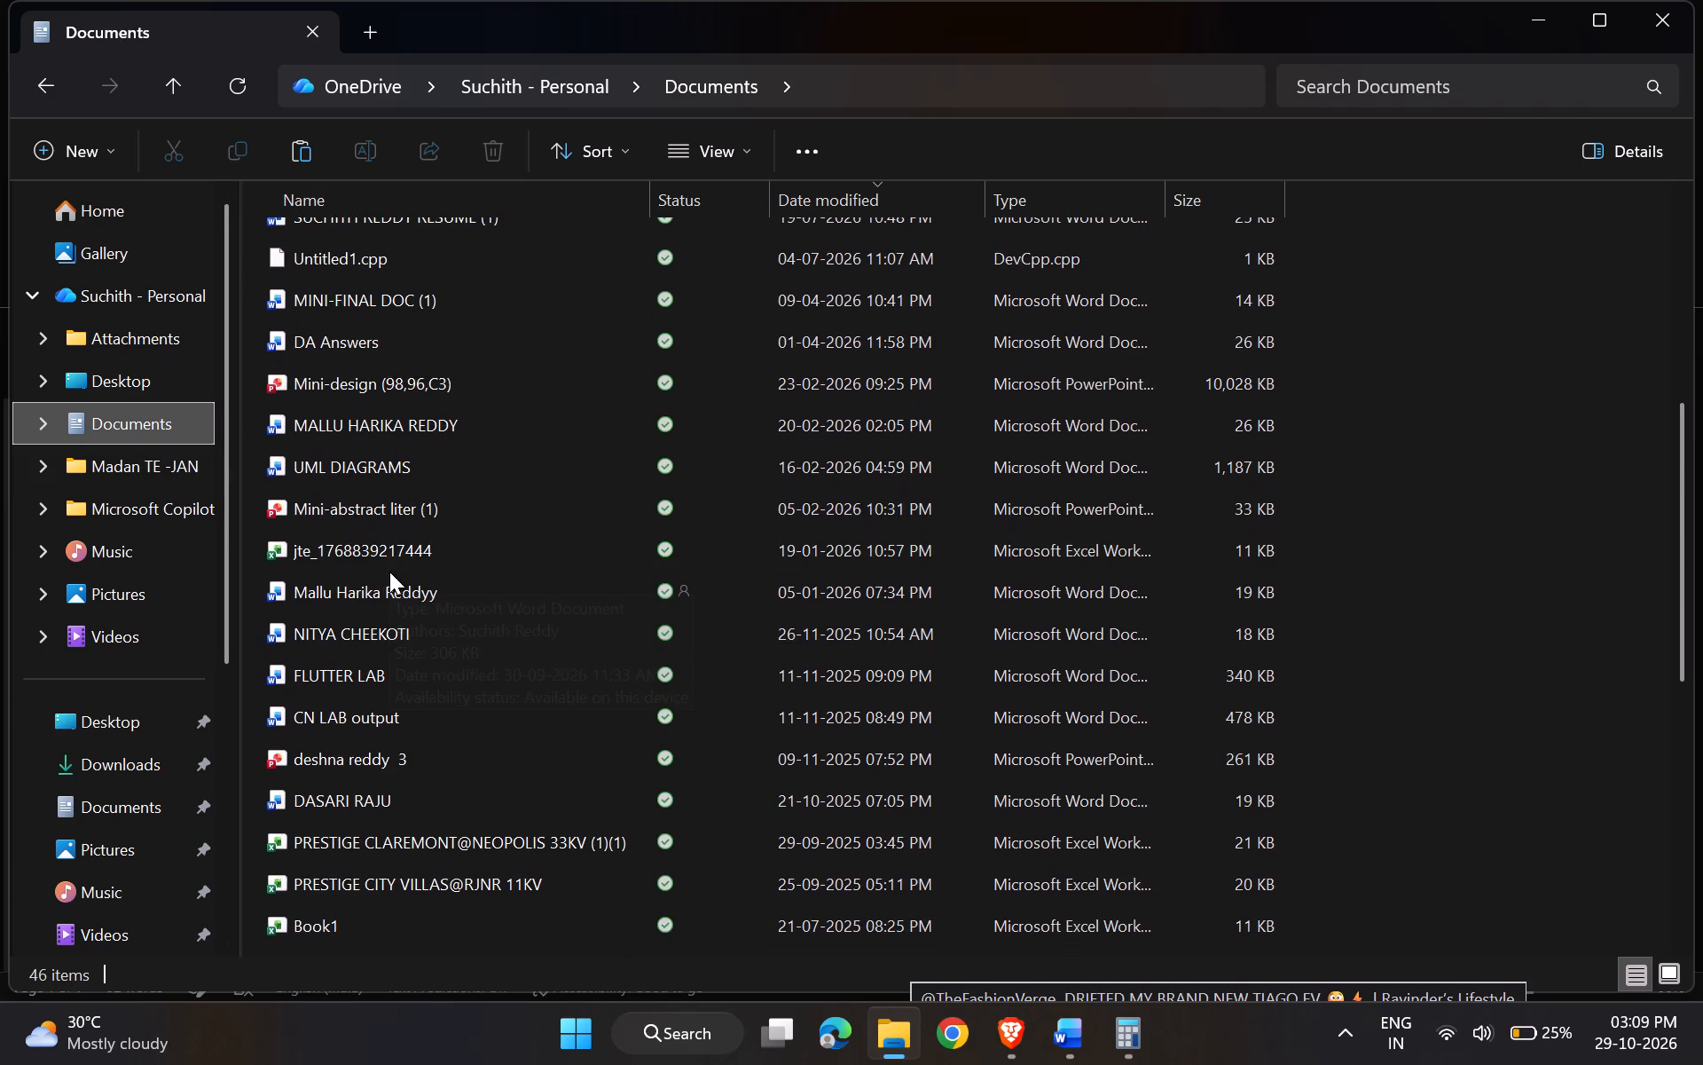
scroll(389, 572, "down", 2)
scroll(389, 572, "up", 7)
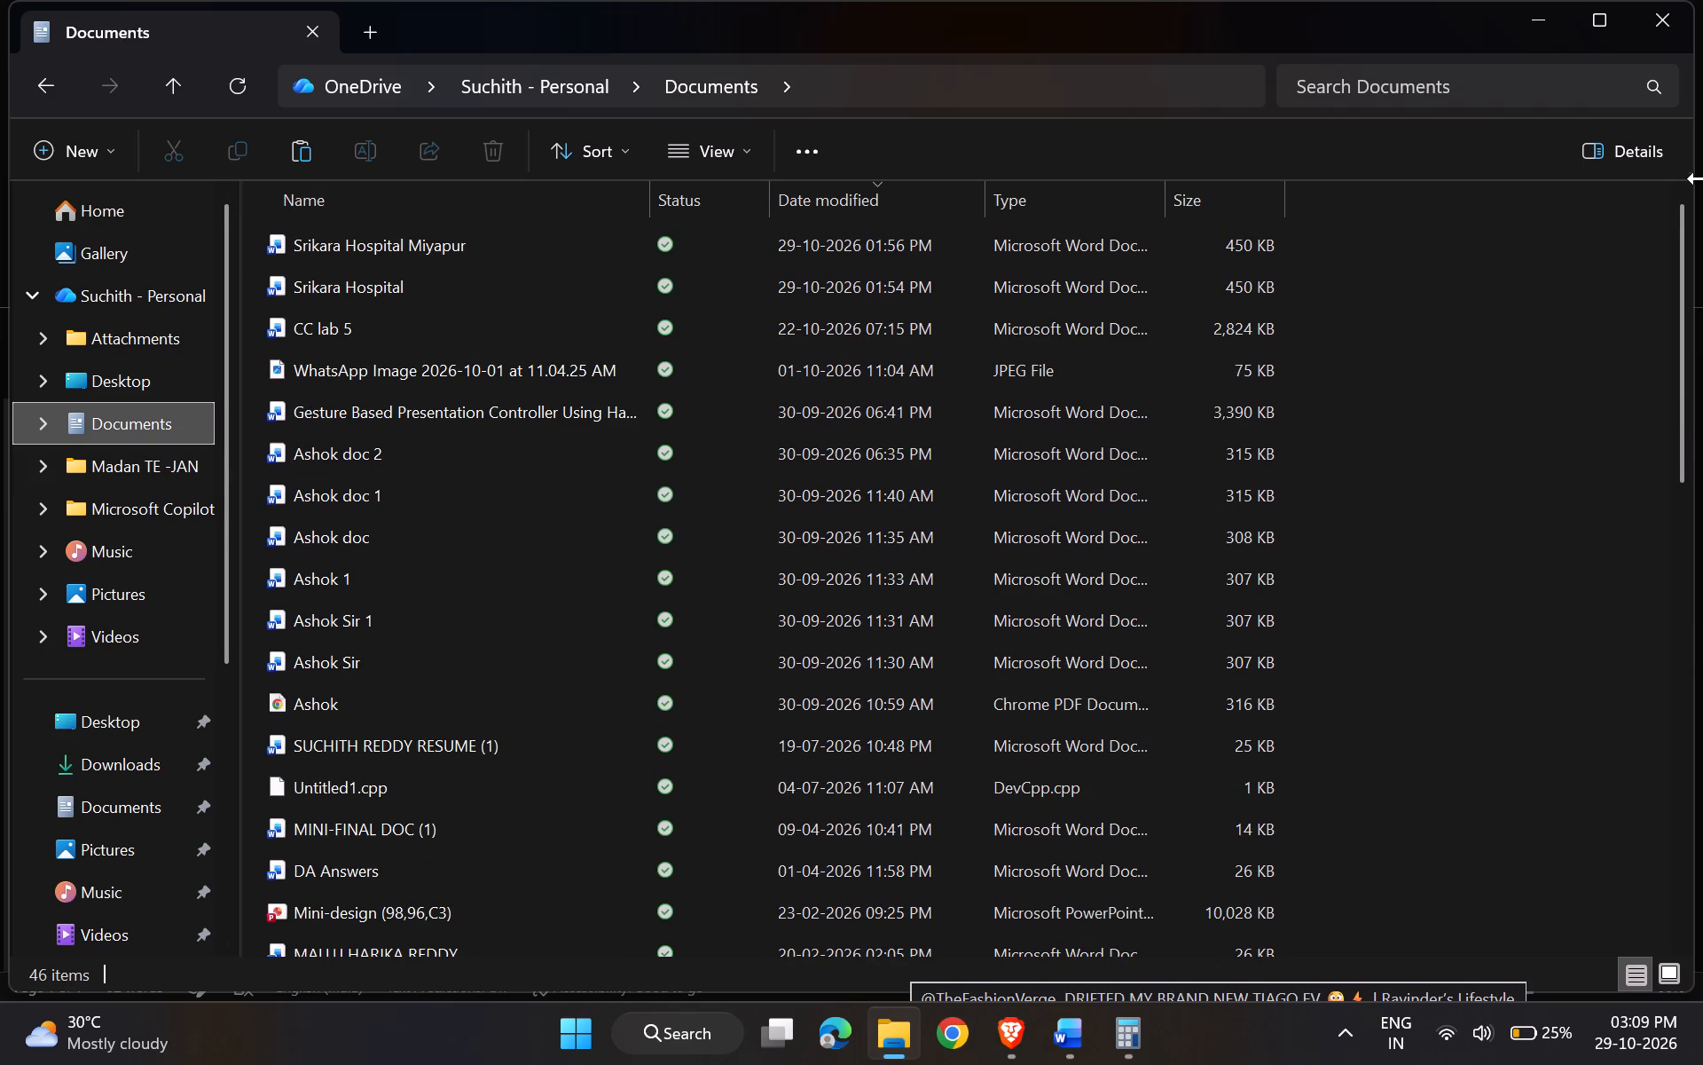
Search the OneDrive Documents folder for "srikara".
left_click(1354, 88)
type("sirk")
key("BackSpace")
key("BackSpace")
key("BackSpace")
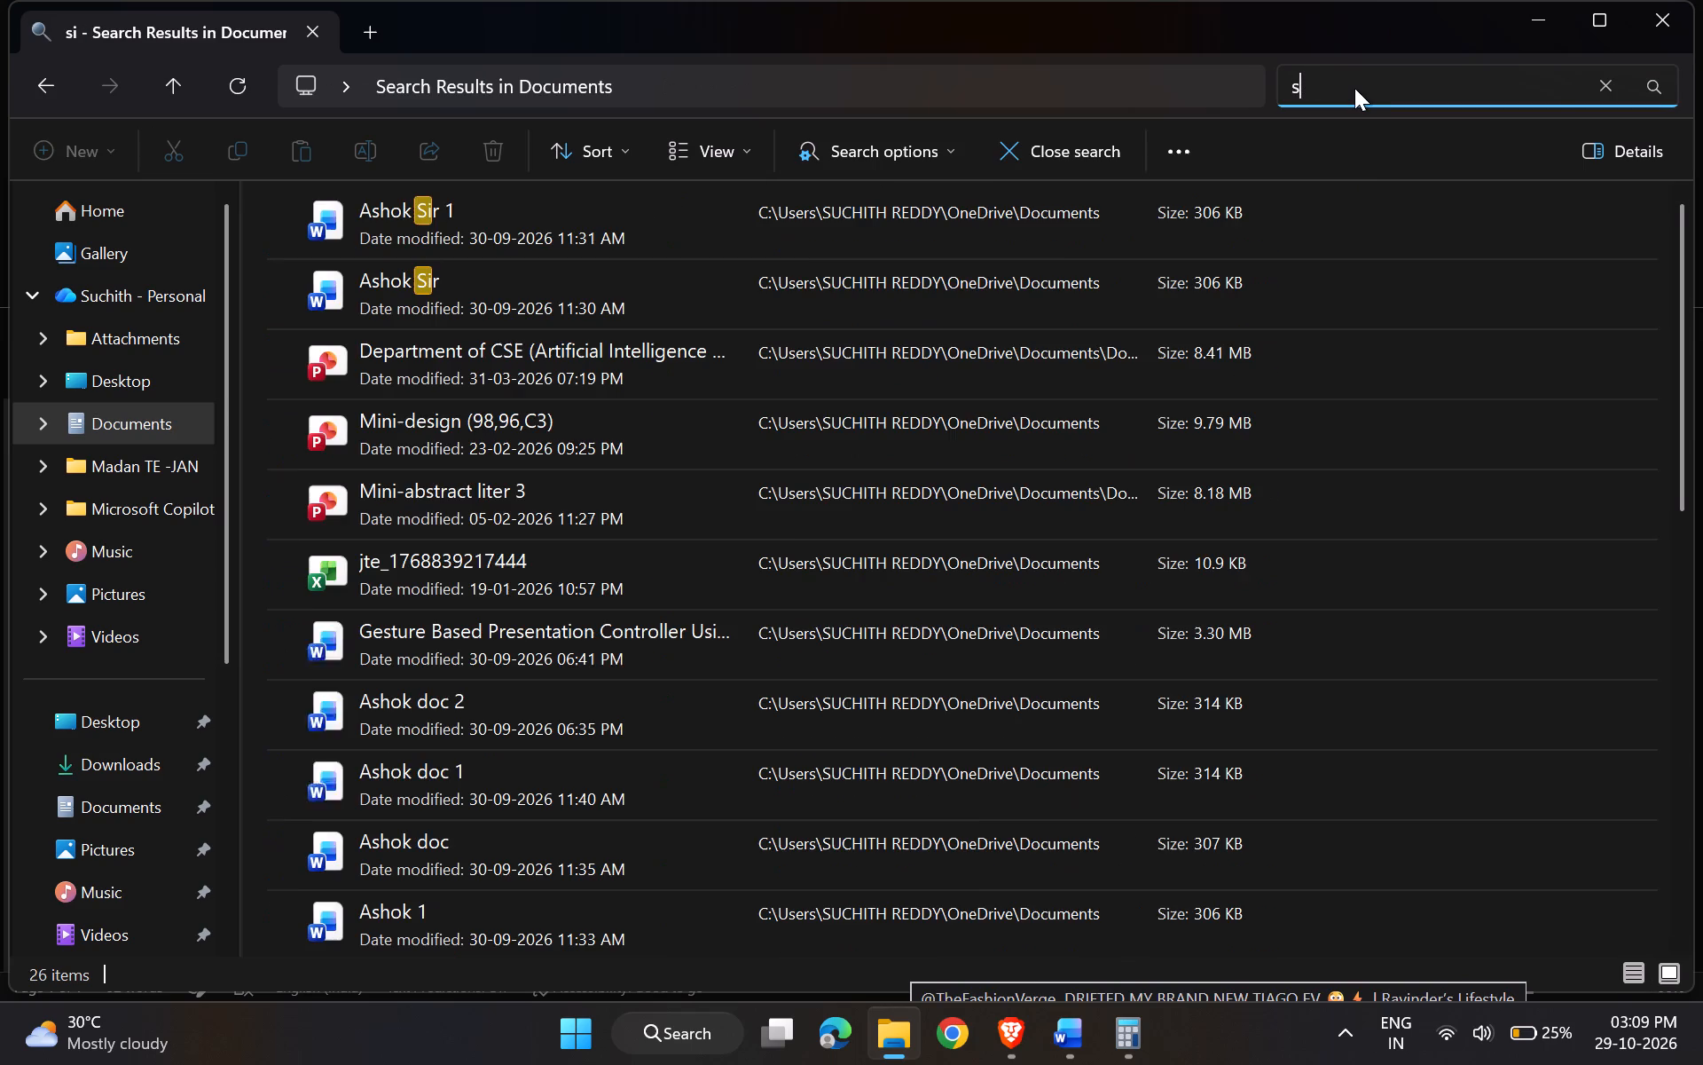
type("rikara")
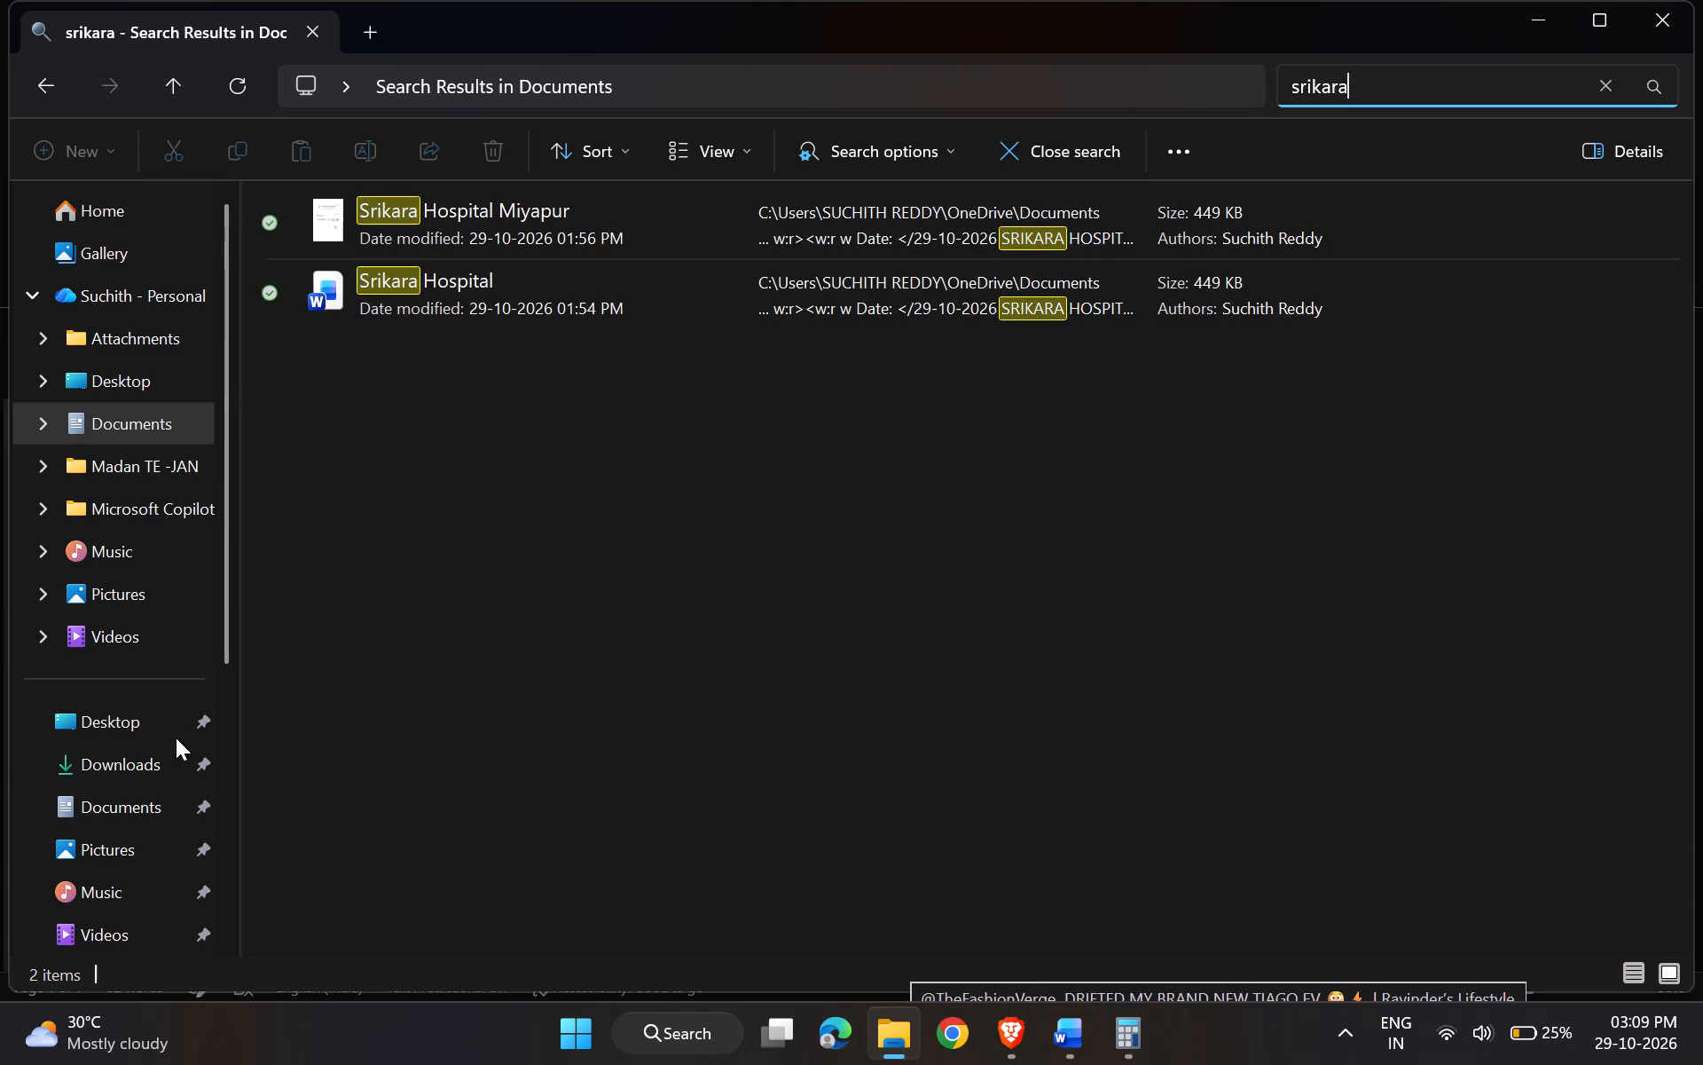
Open SRIKARA HOSPITAL LB NAGAR from the personal OneDrive folder in Word, look over the quotation, and close it.
scroll(169, 763, "up", 5)
left_click(143, 203)
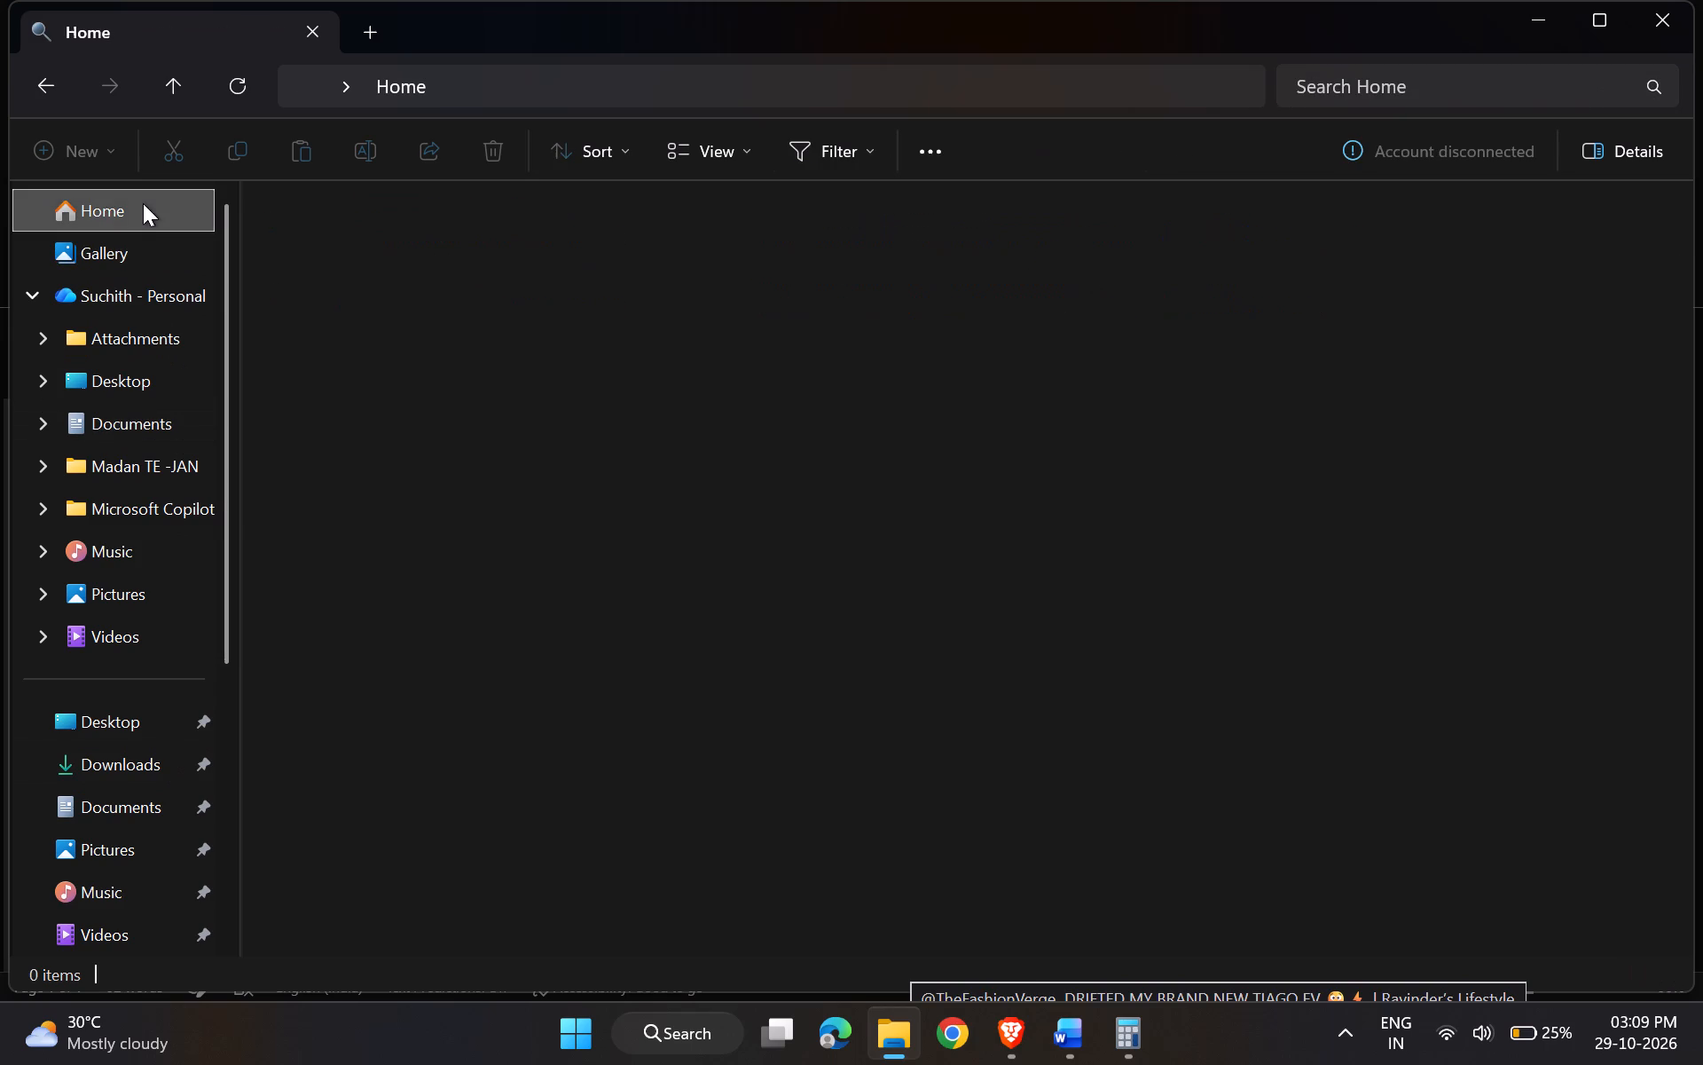
left_click(149, 255)
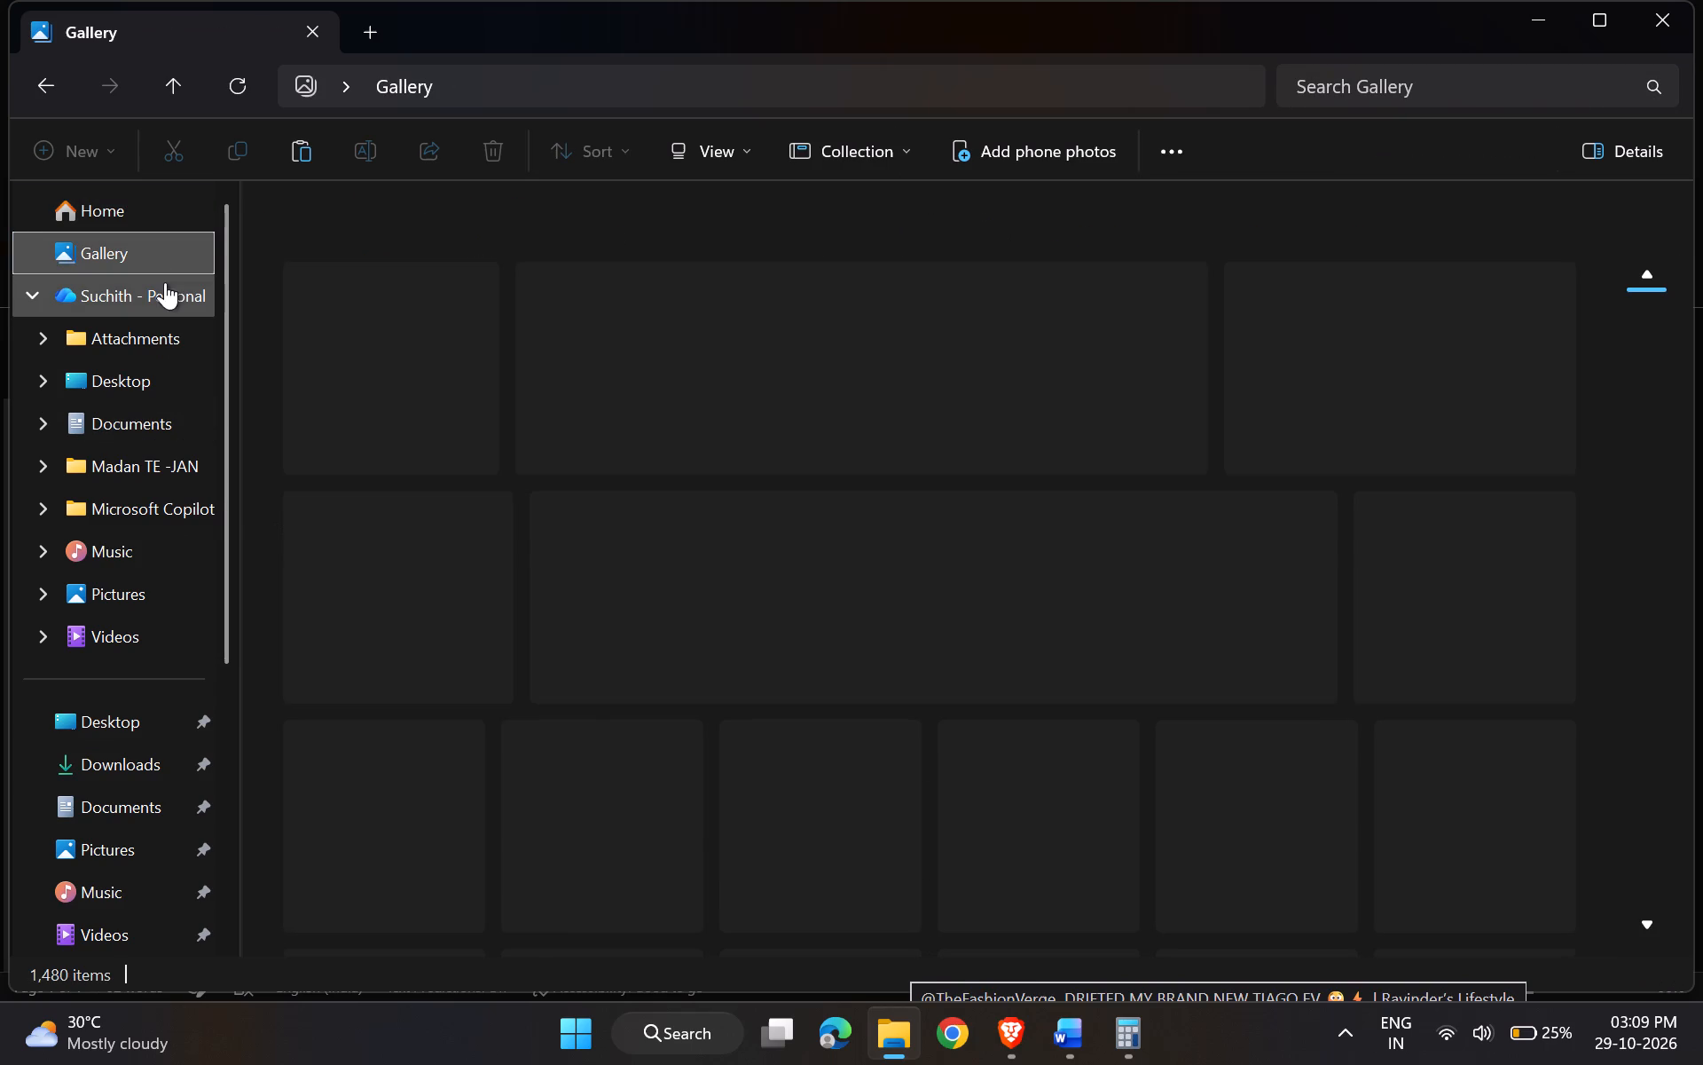
left_click(165, 291)
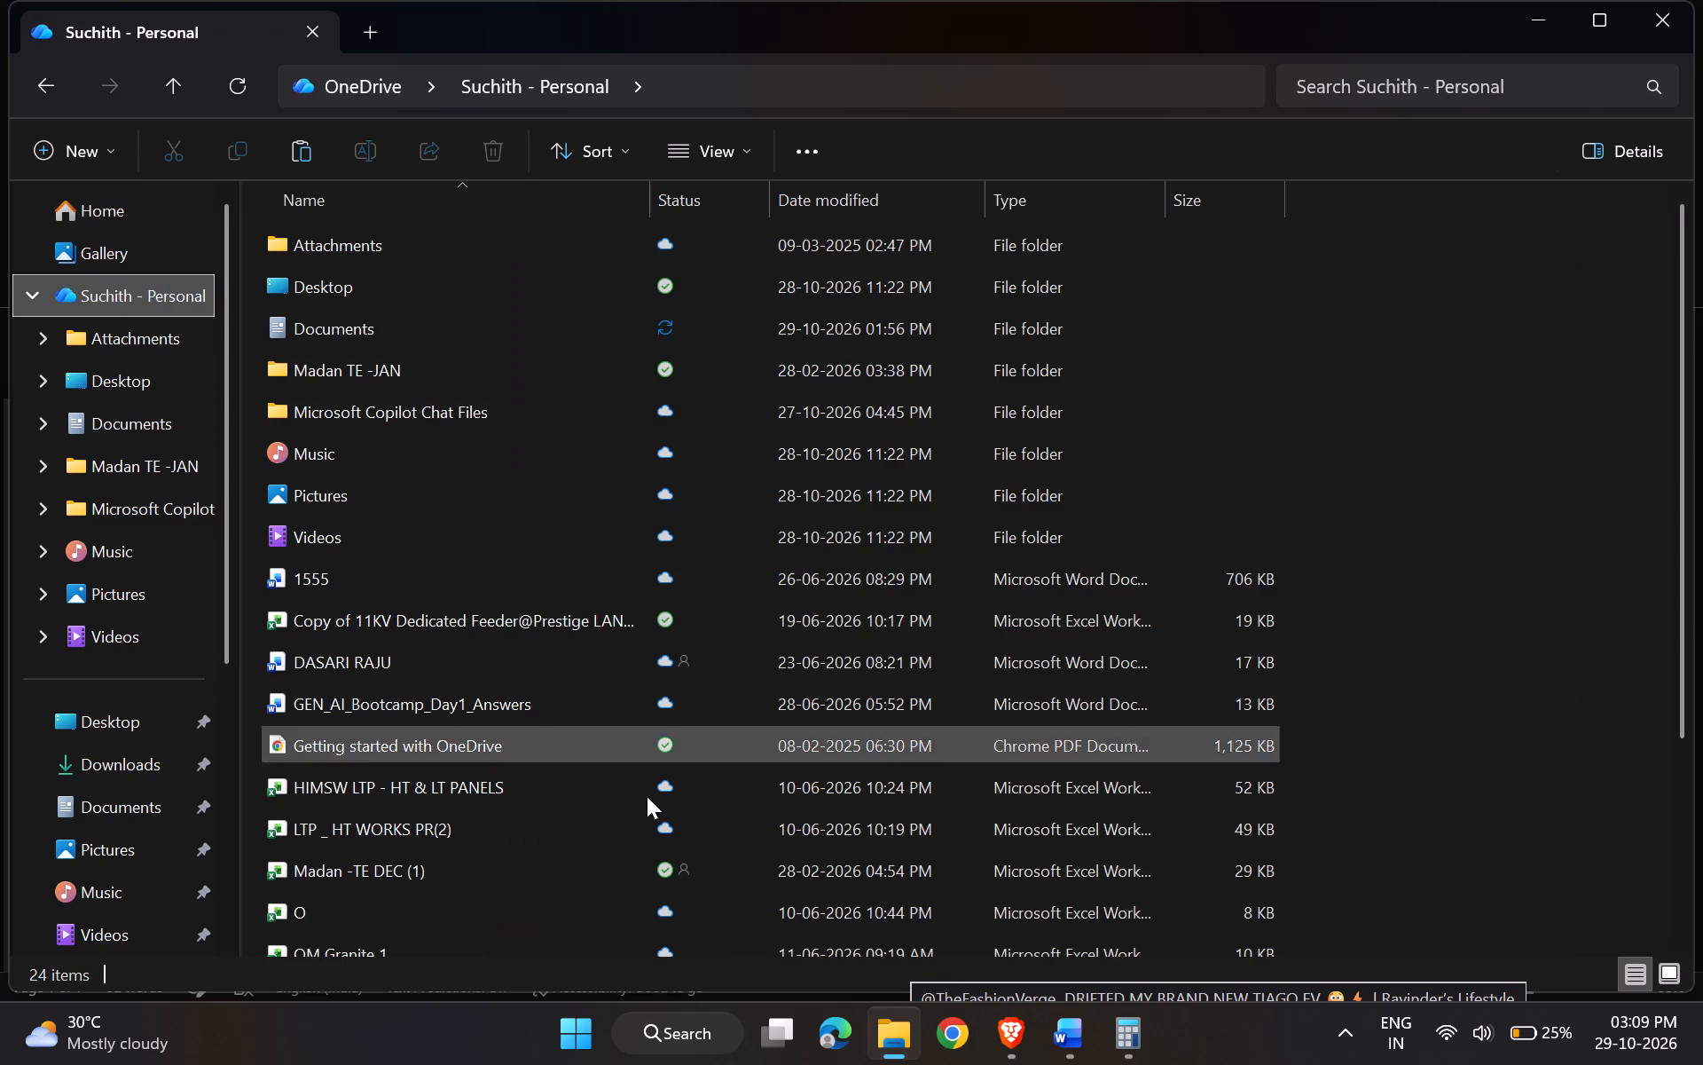
scroll(662, 826, "down", 7)
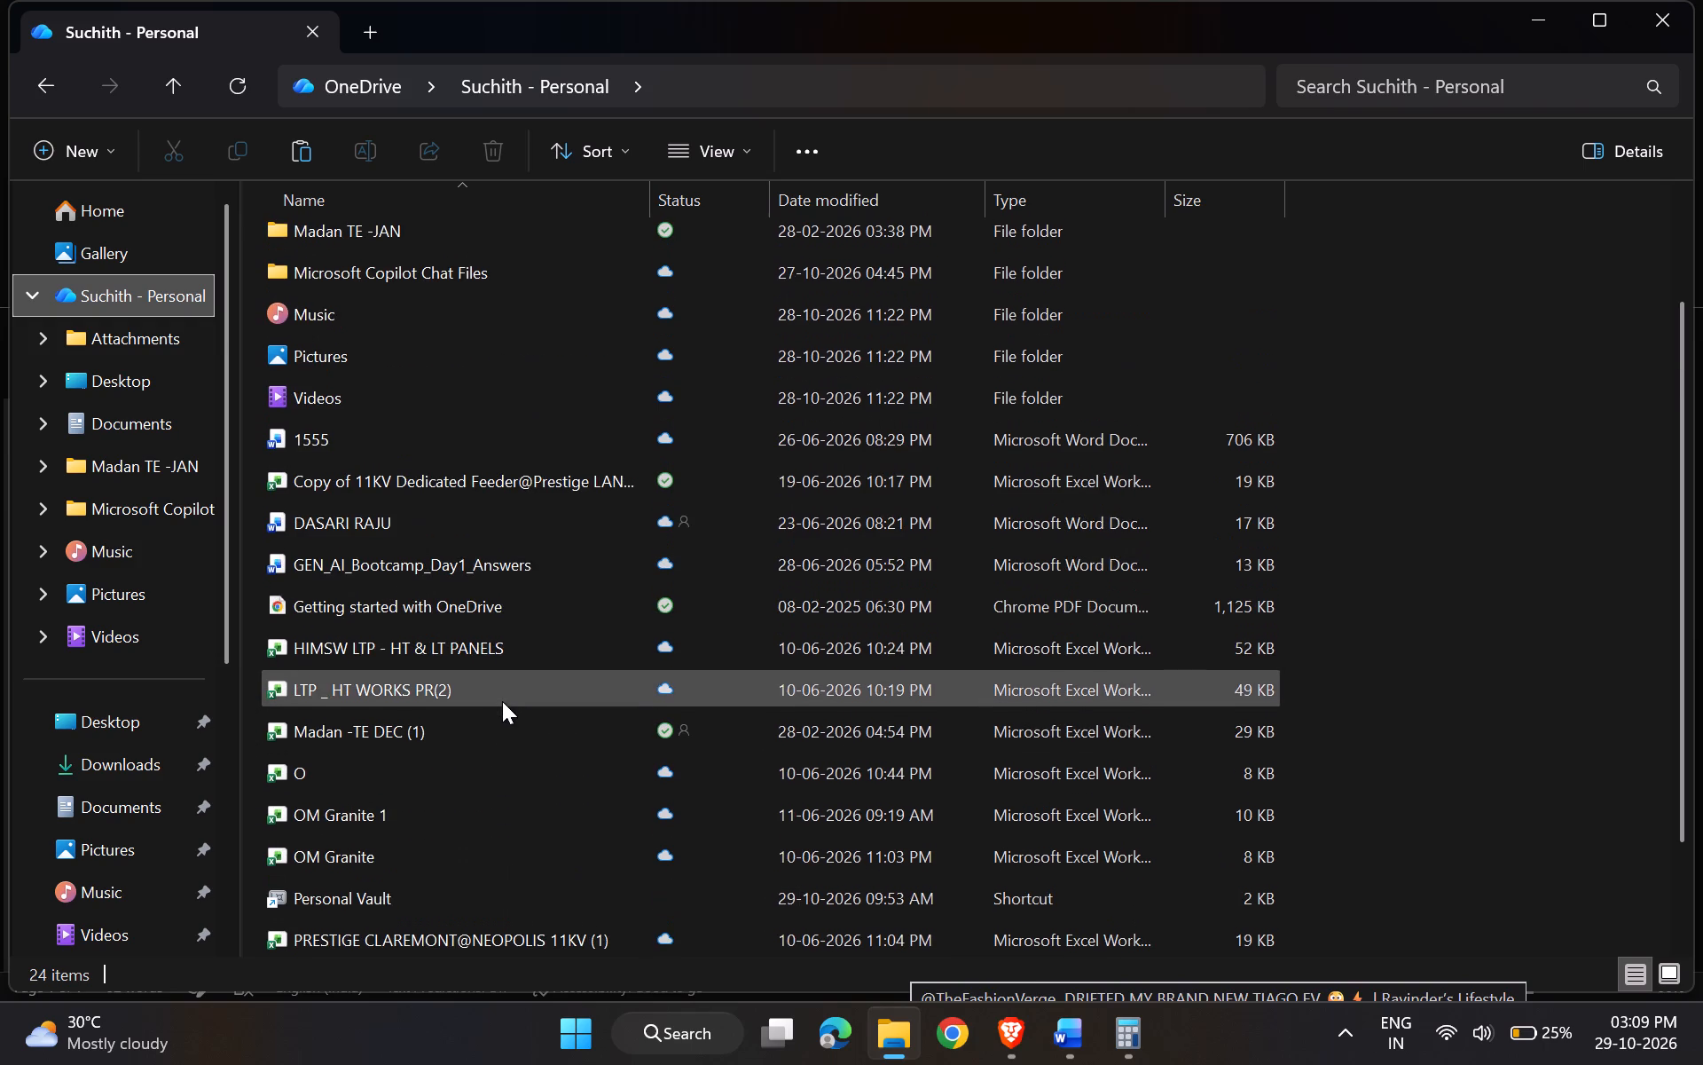
double_click(527, 857)
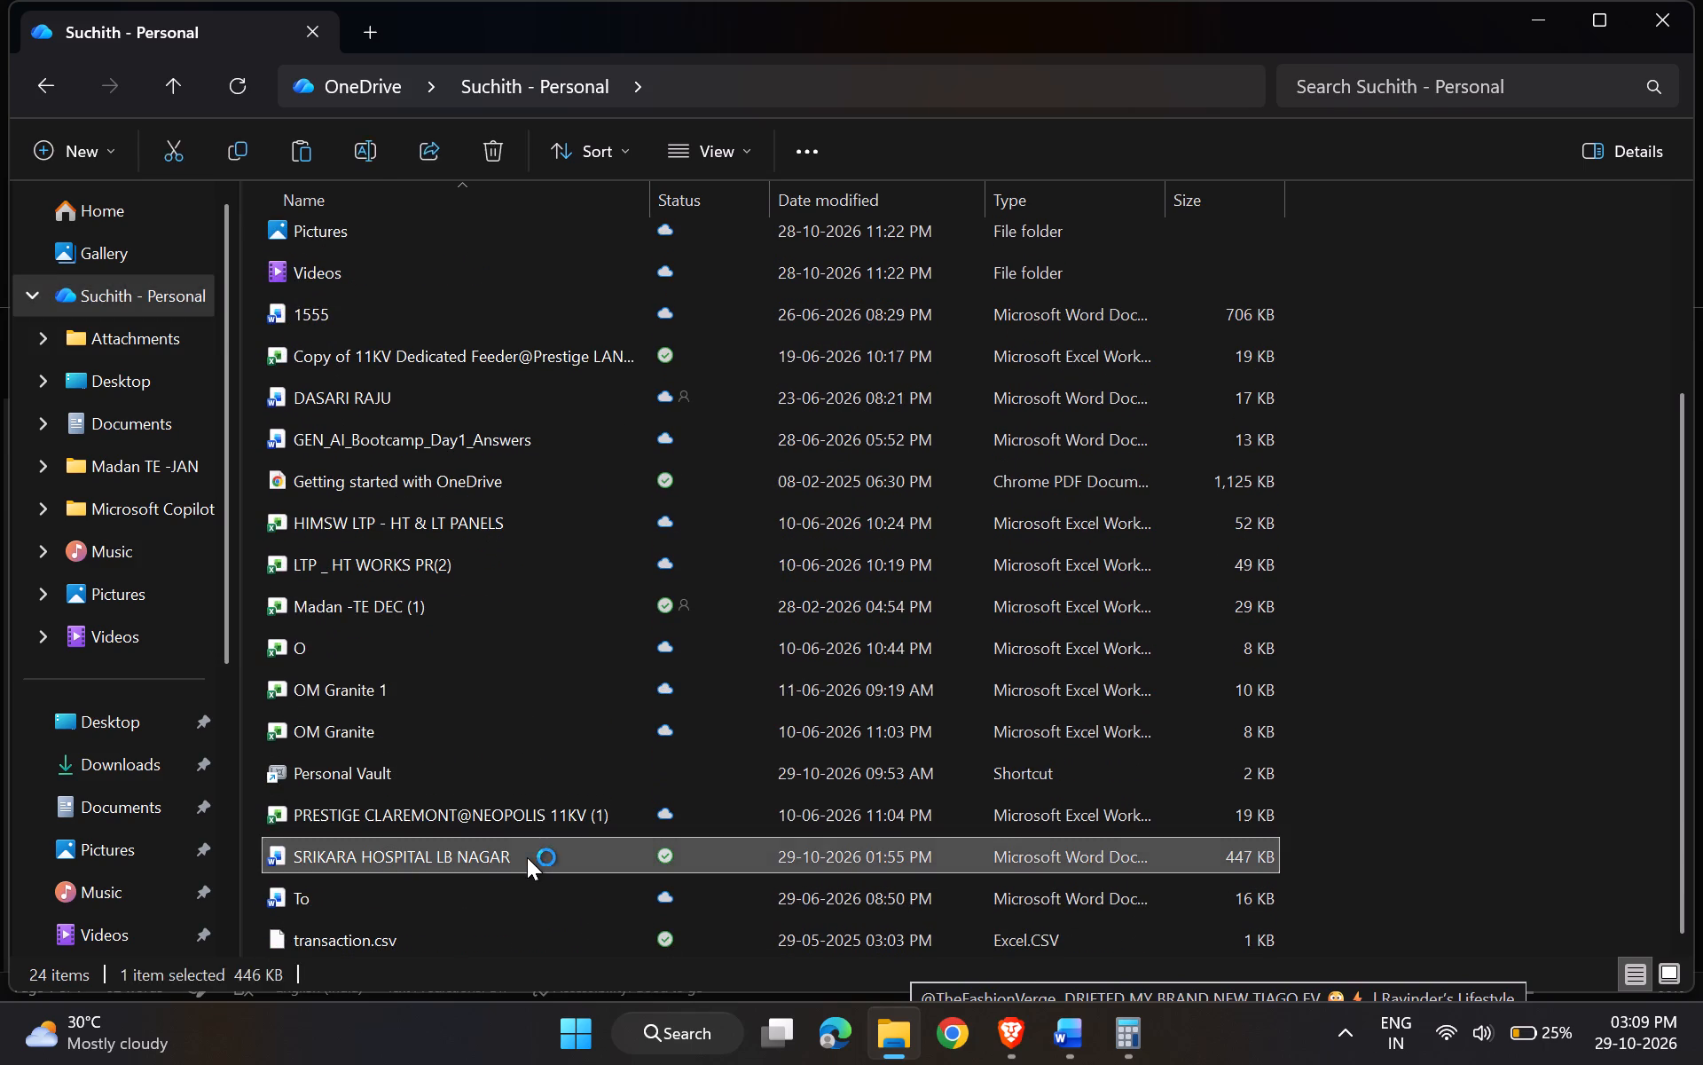
scroll(731, 614, "down", 2)
scroll(731, 614, "up", 4)
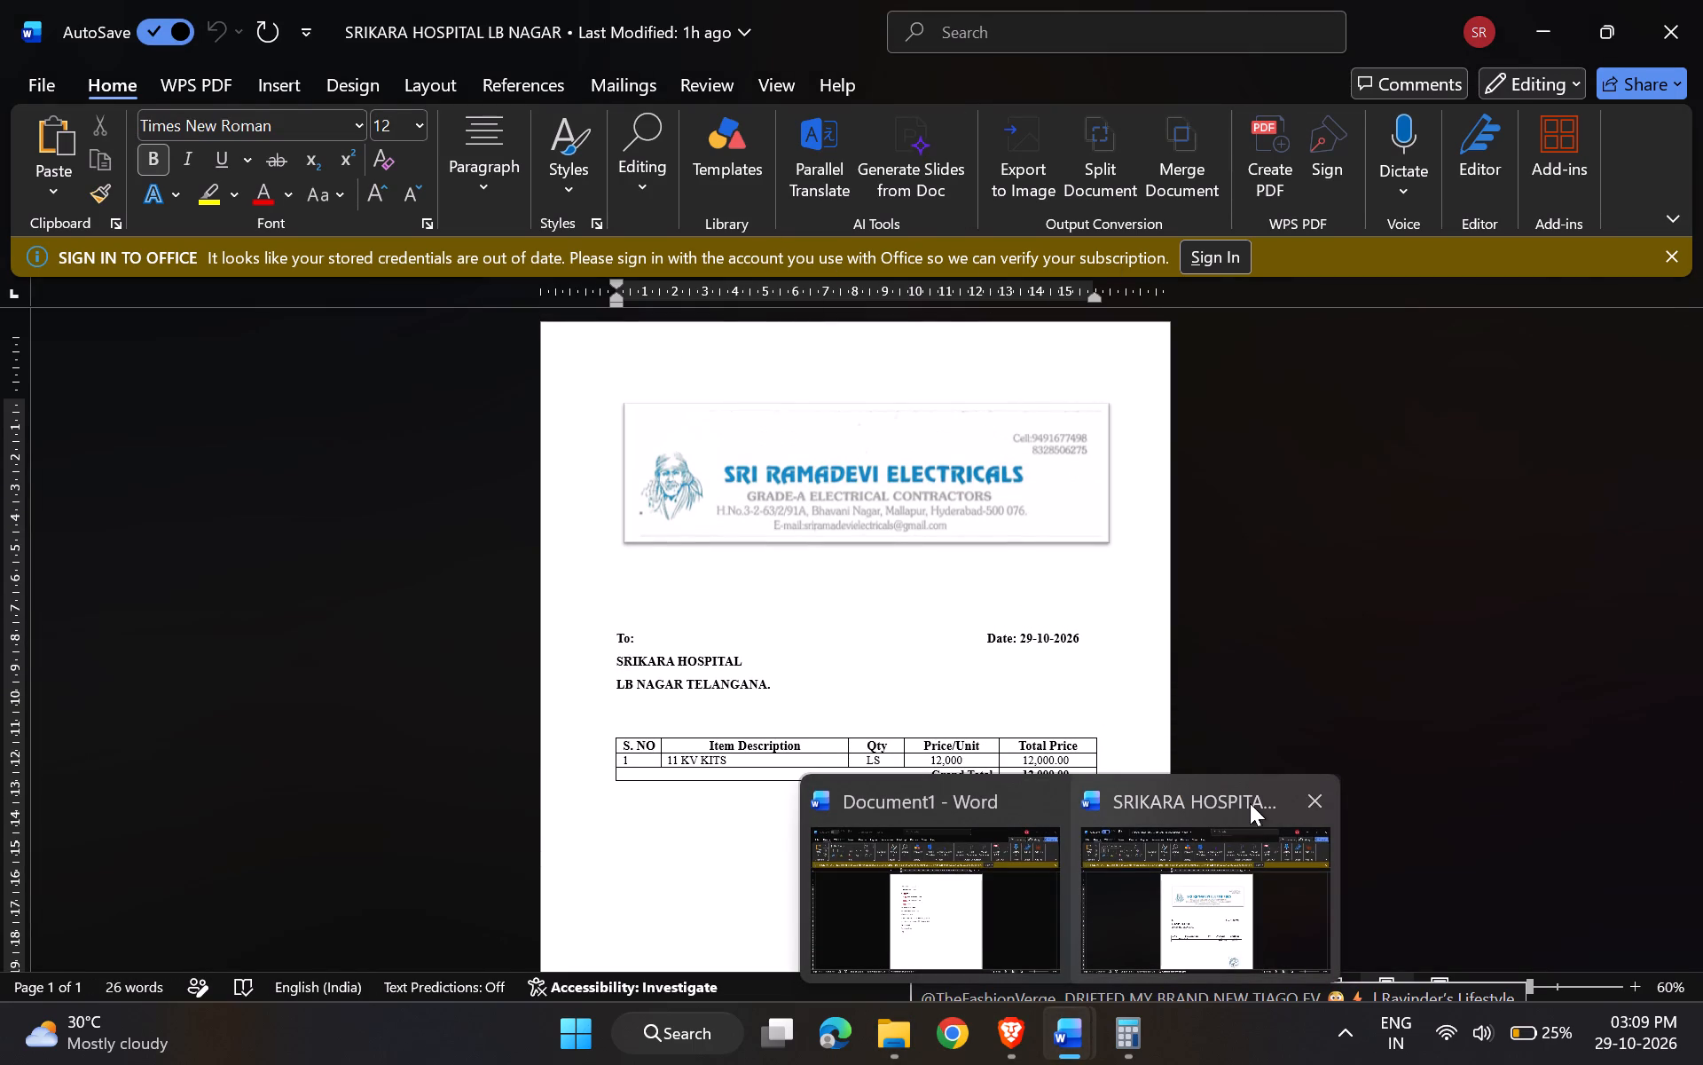
left_click(1309, 801)
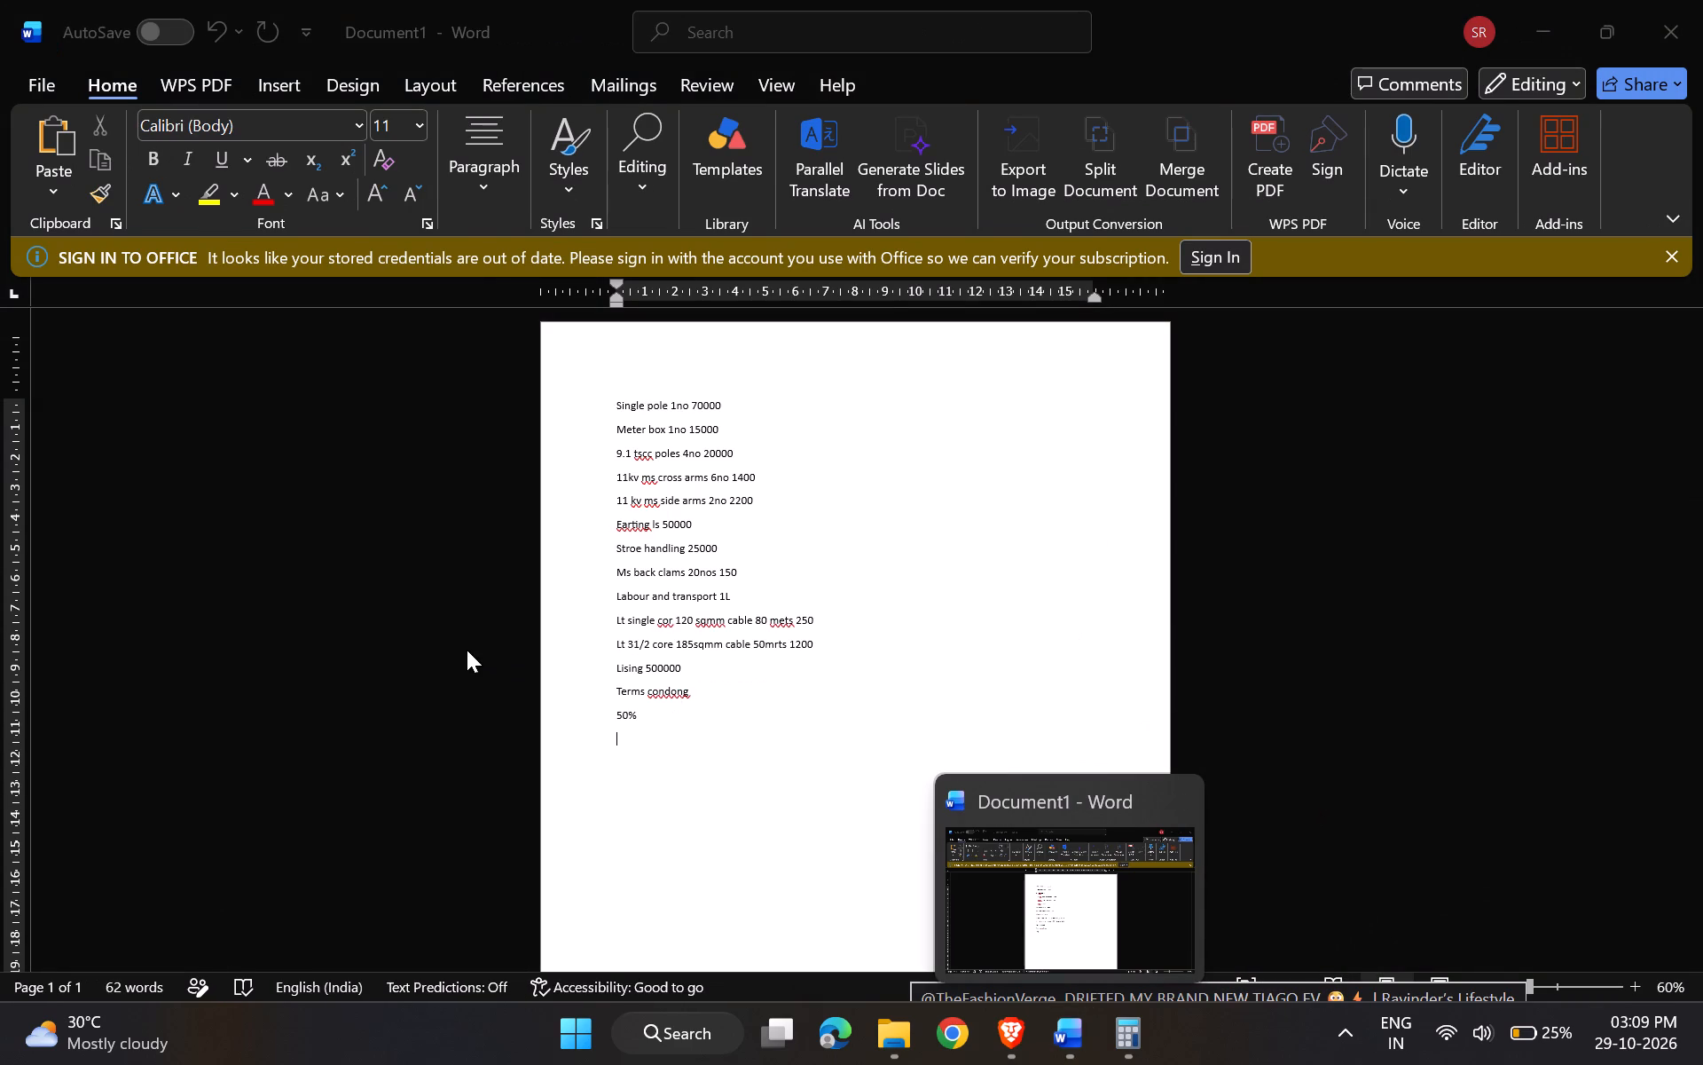
Switch back to File Explorer and search the personal OneDrive folder for "srikara".
left_click(1560, 18)
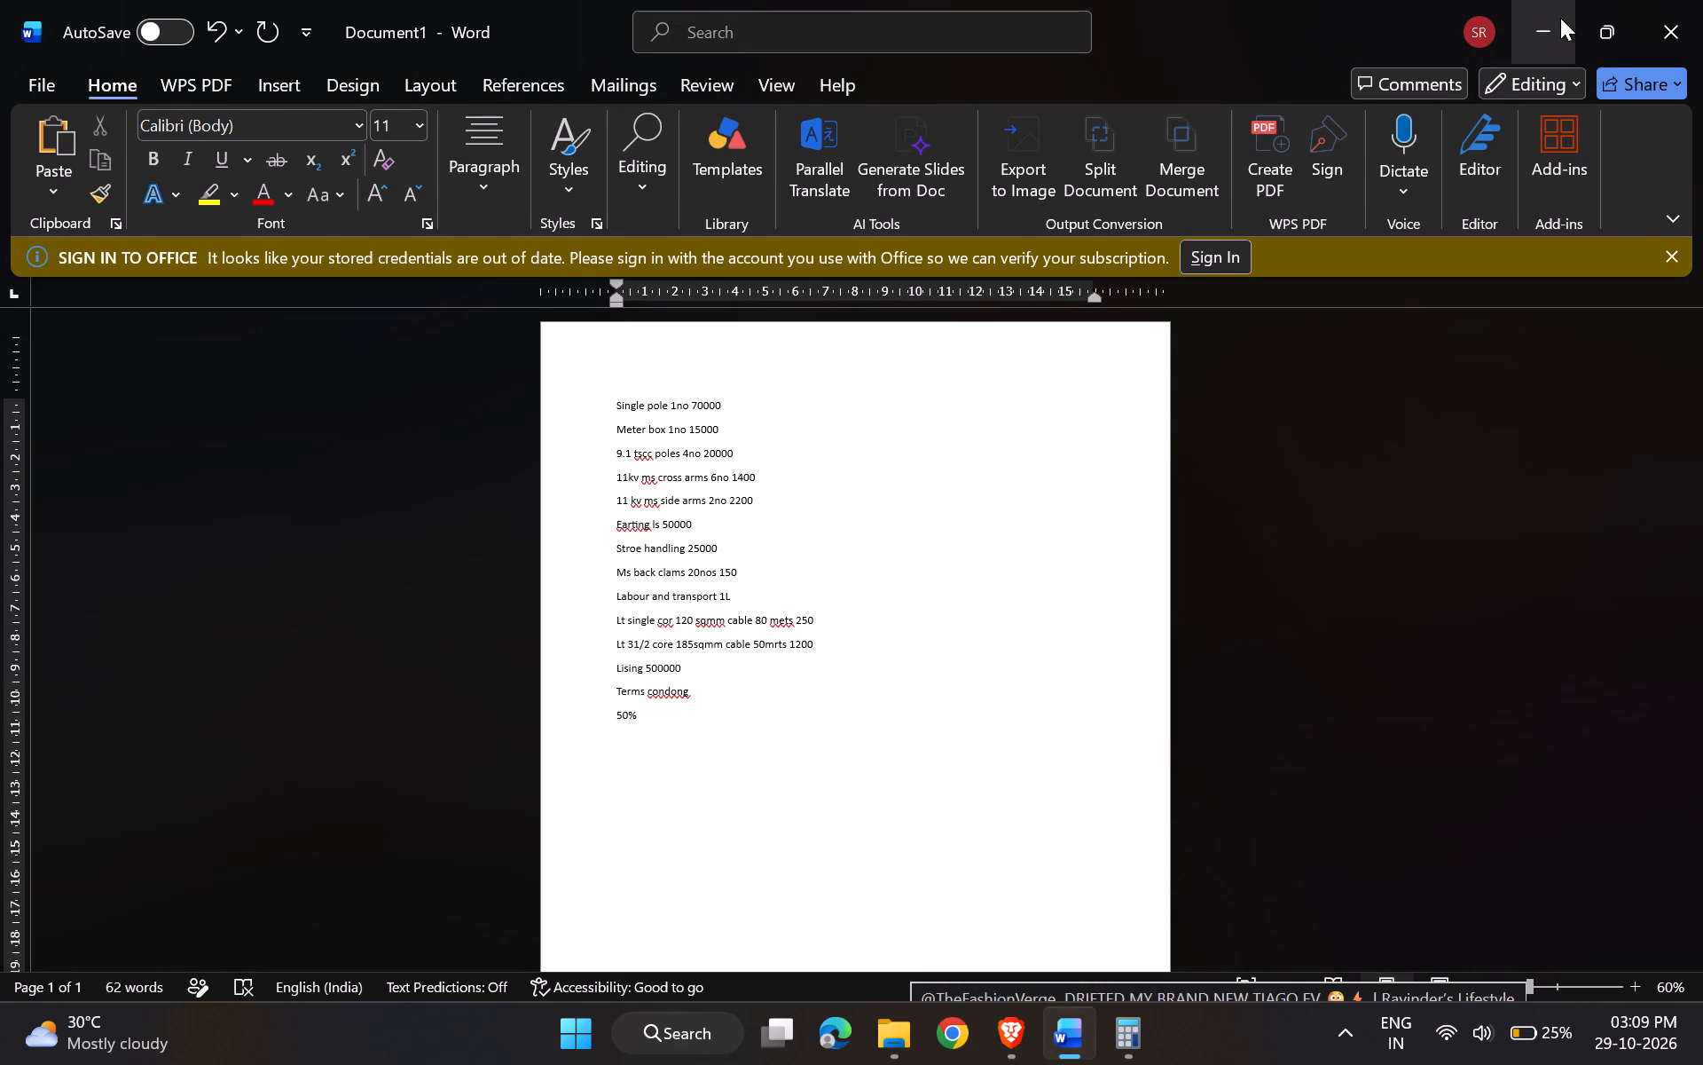
scroll(443, 606, "down", 6)
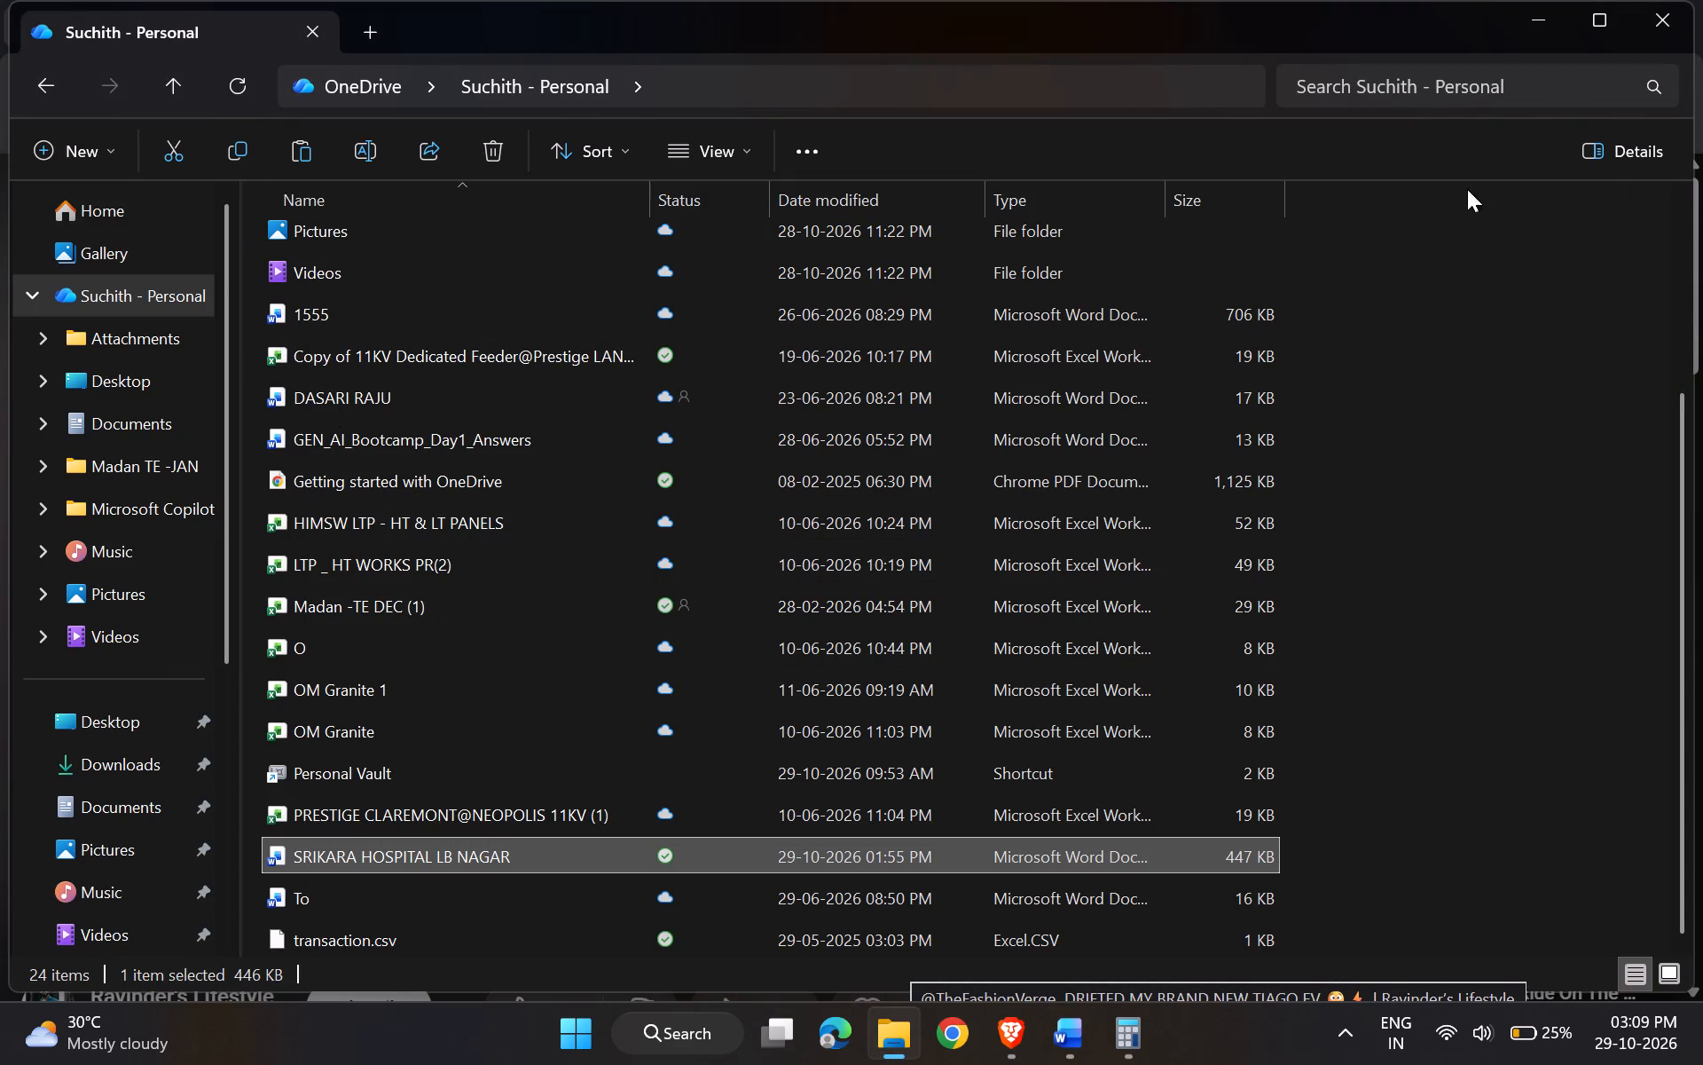
left_click(1467, 84)
type("srikara")
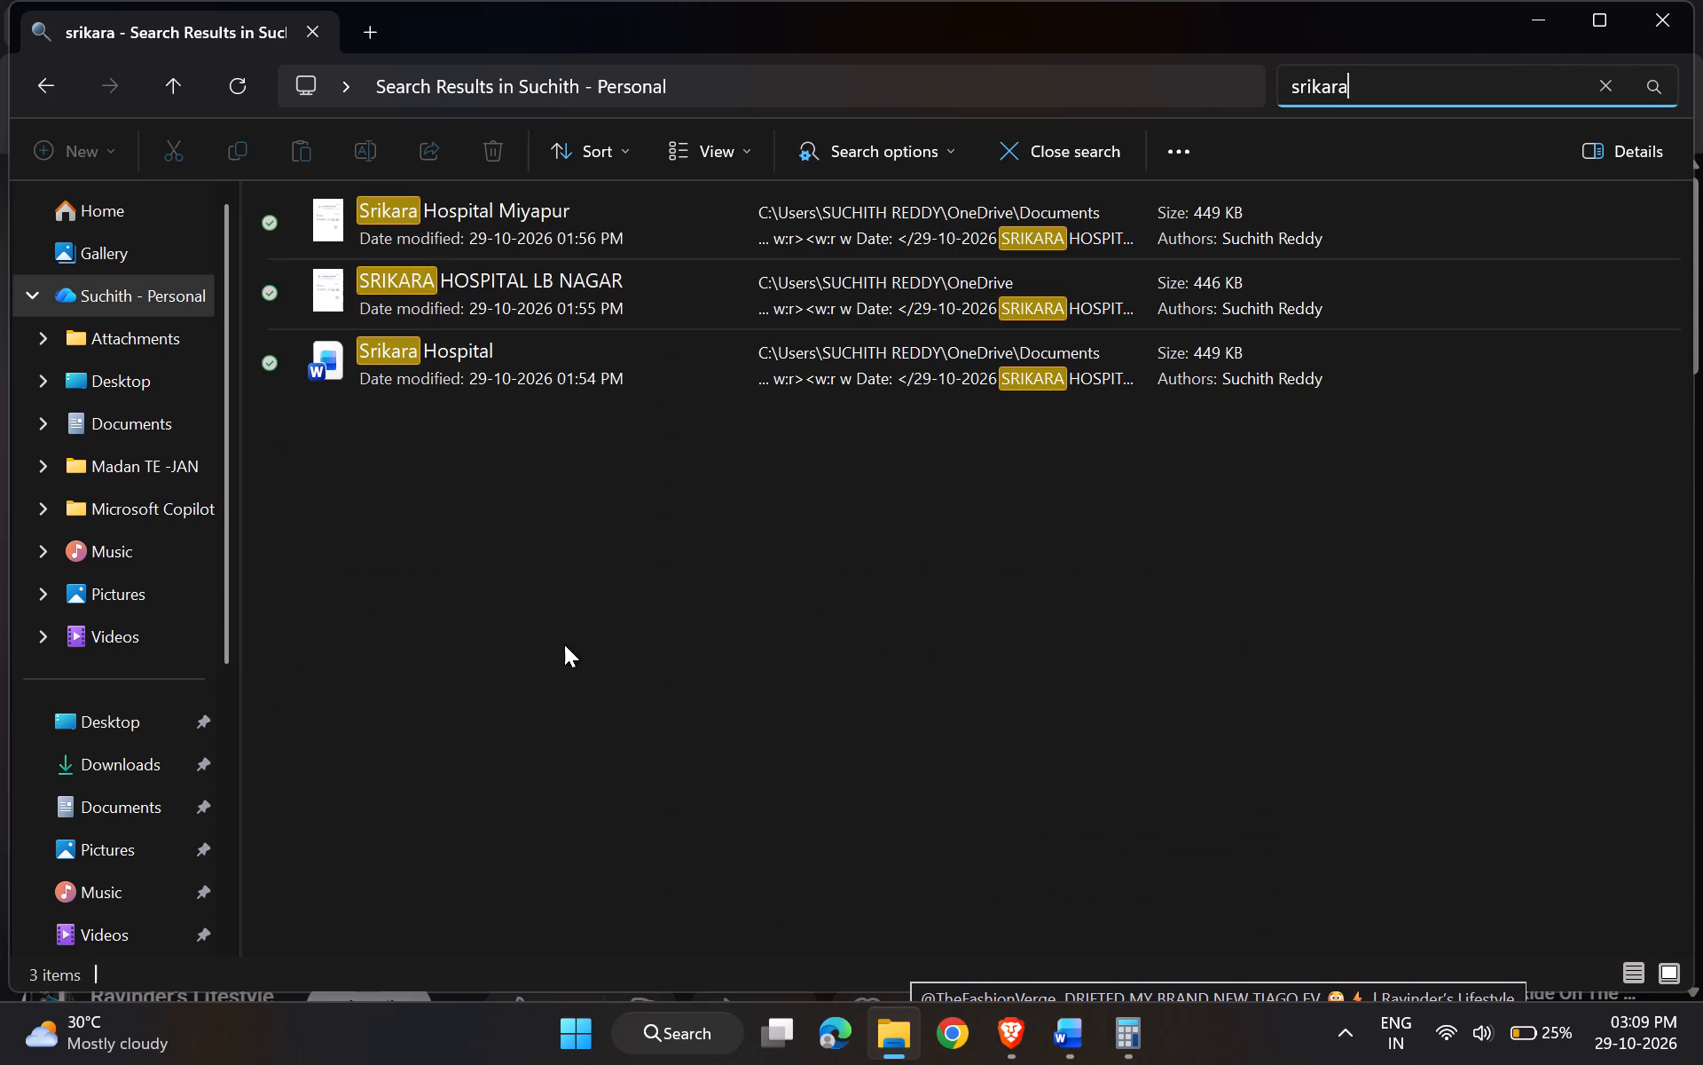
Look through the Desktop, Downloads and OneDrive Documents folders, examining the file lists for the earlier quotation.
left_click(138, 367)
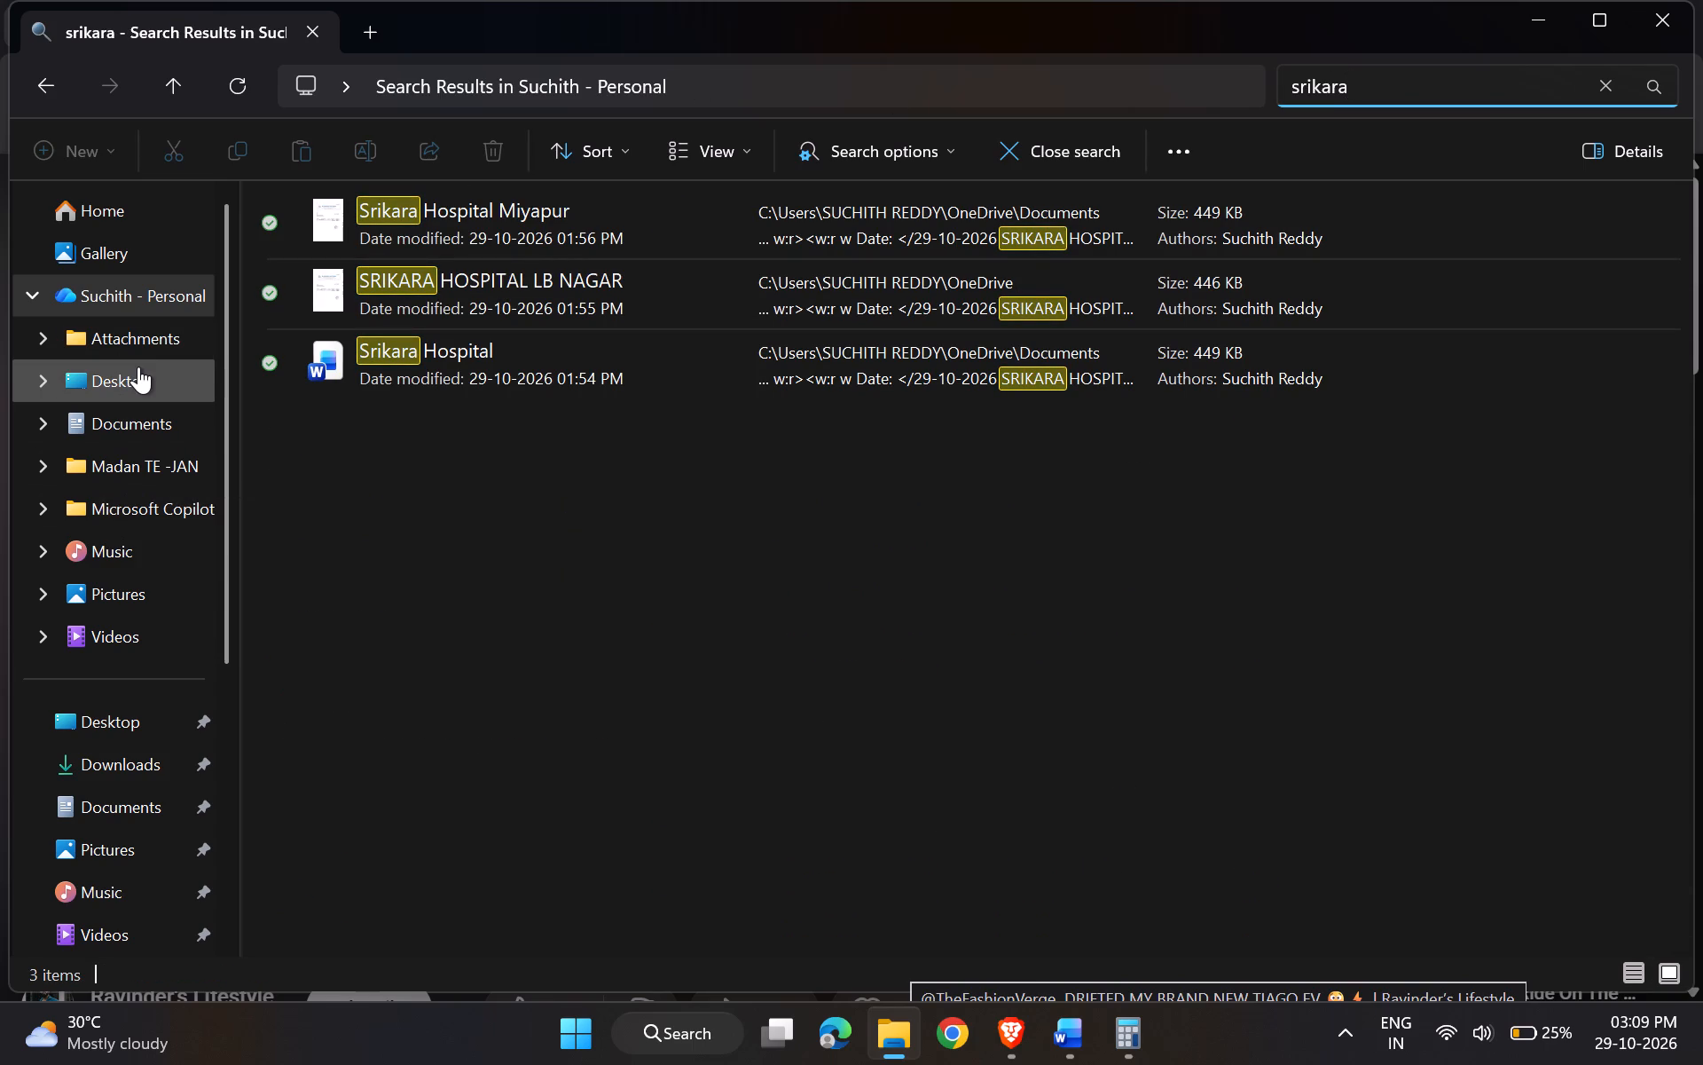
left_click(135, 635)
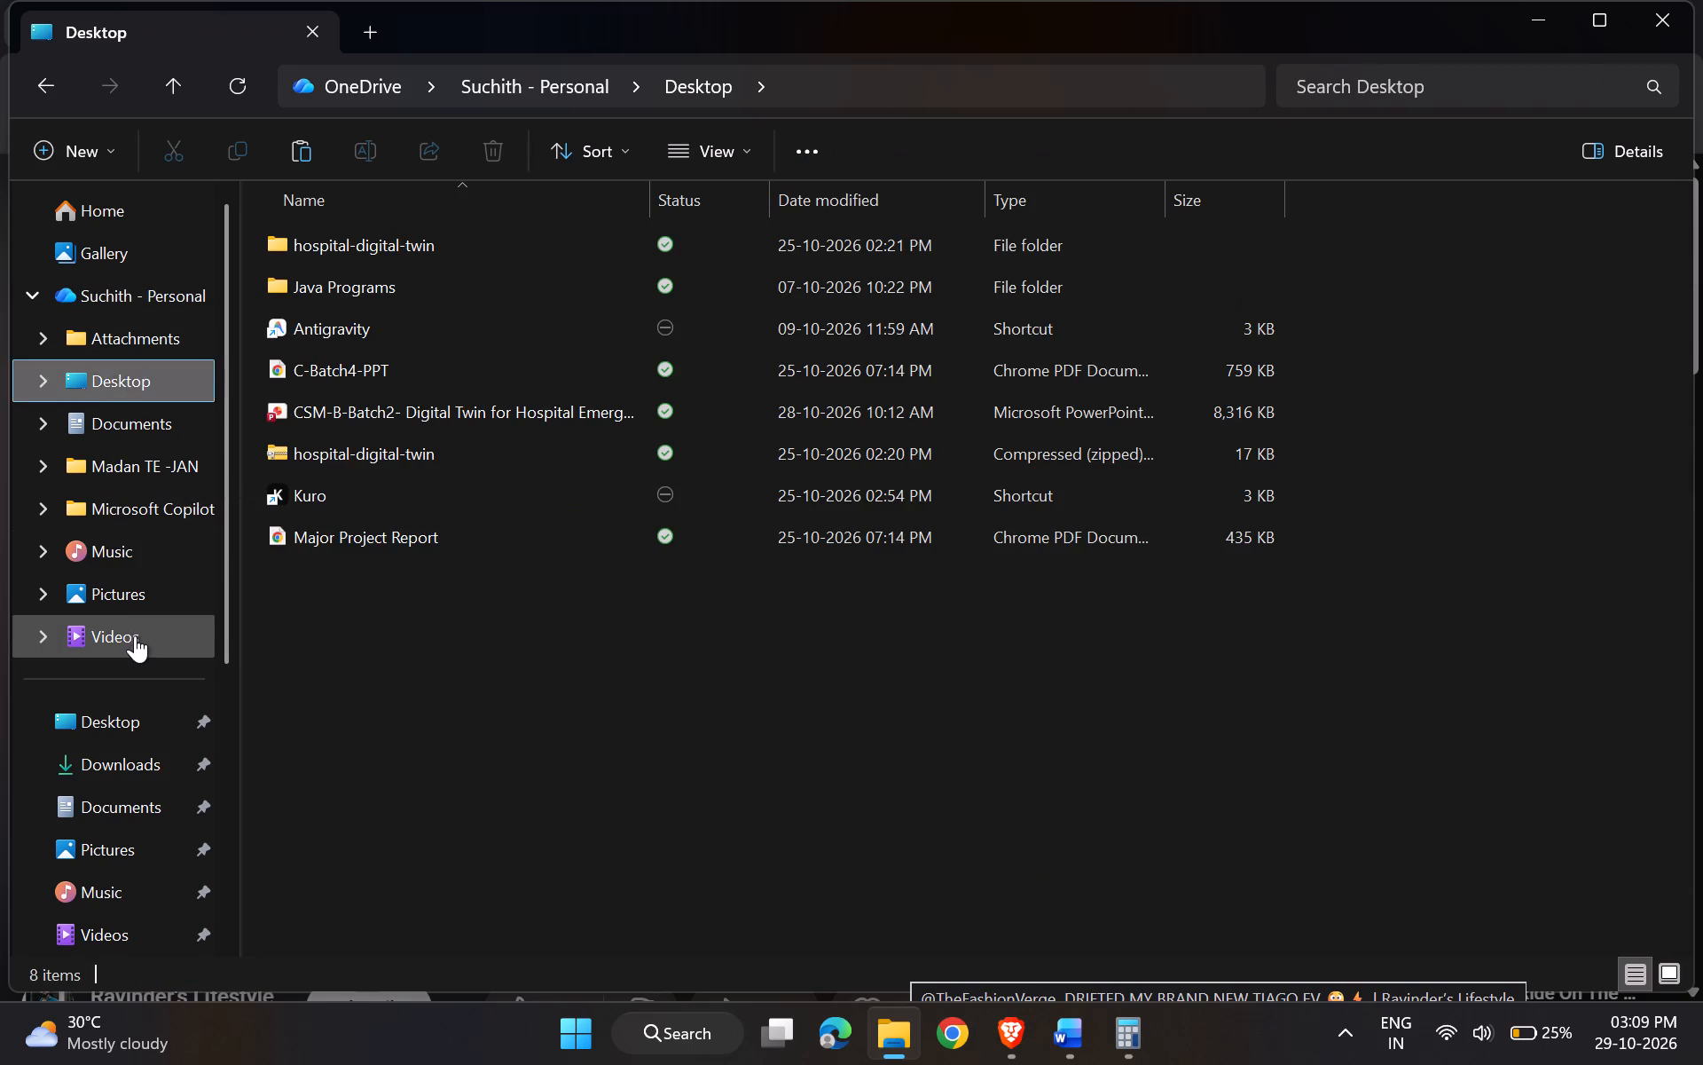
left_click(132, 714)
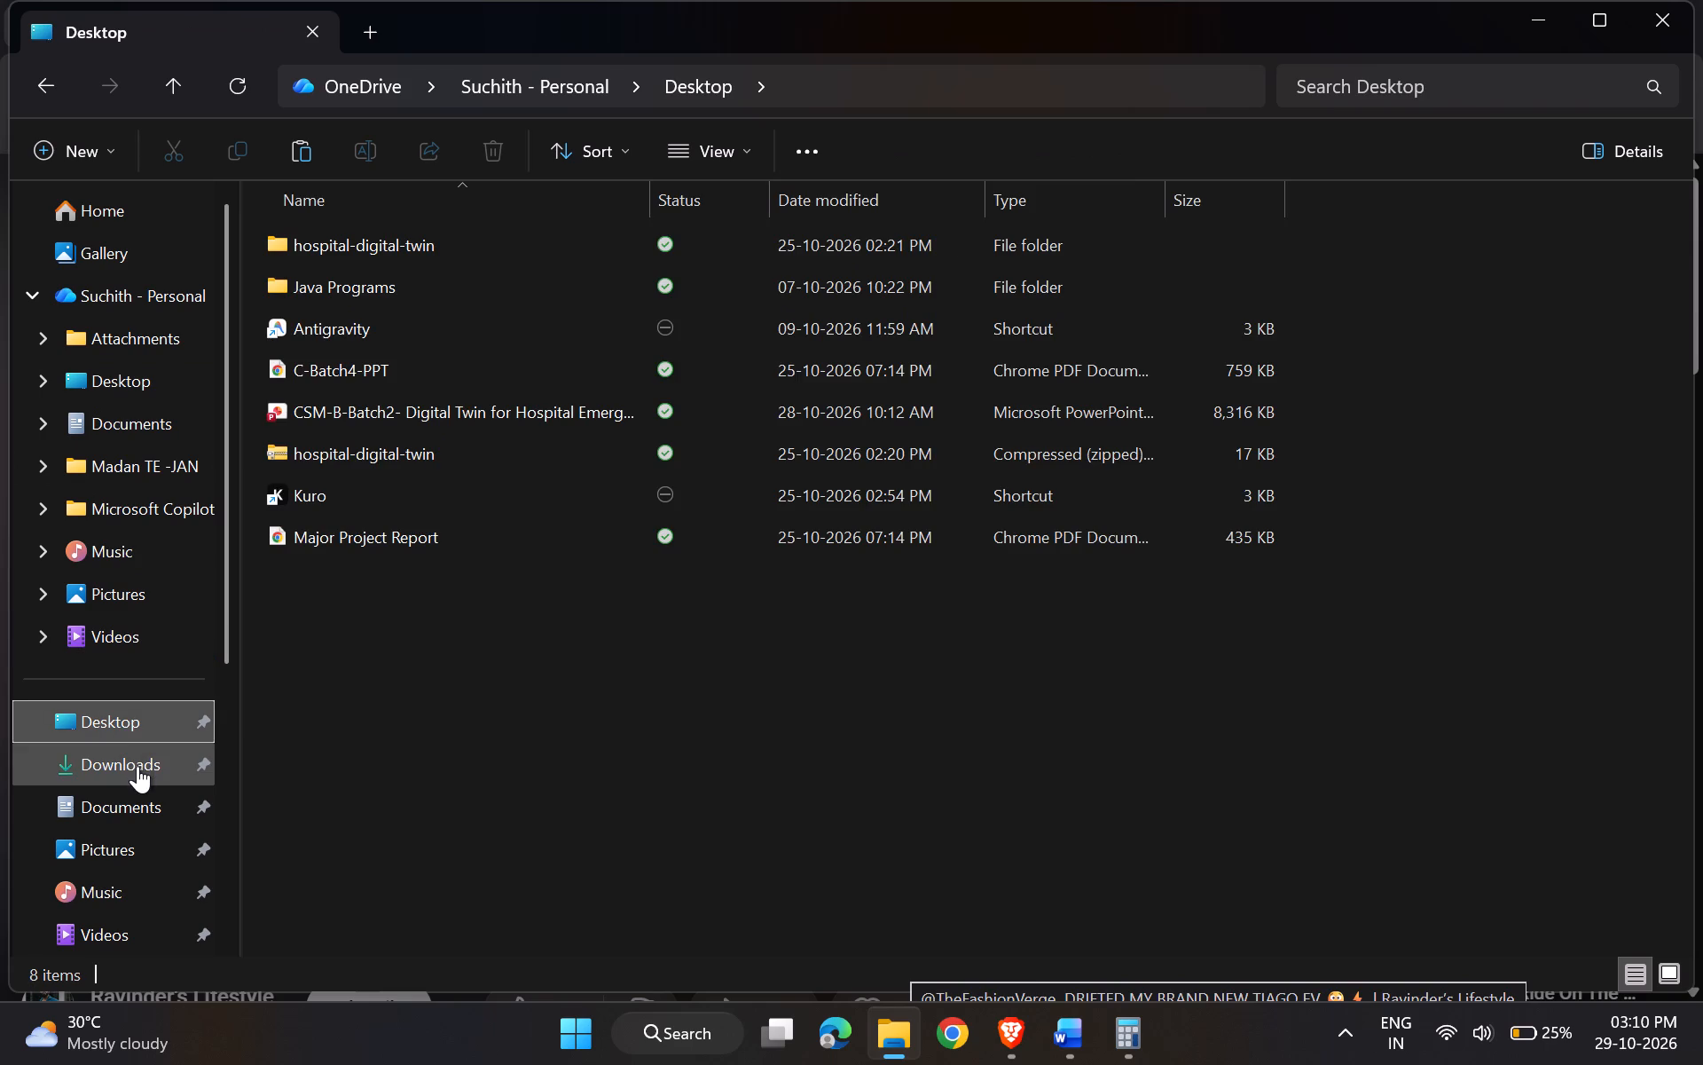
left_click(137, 766)
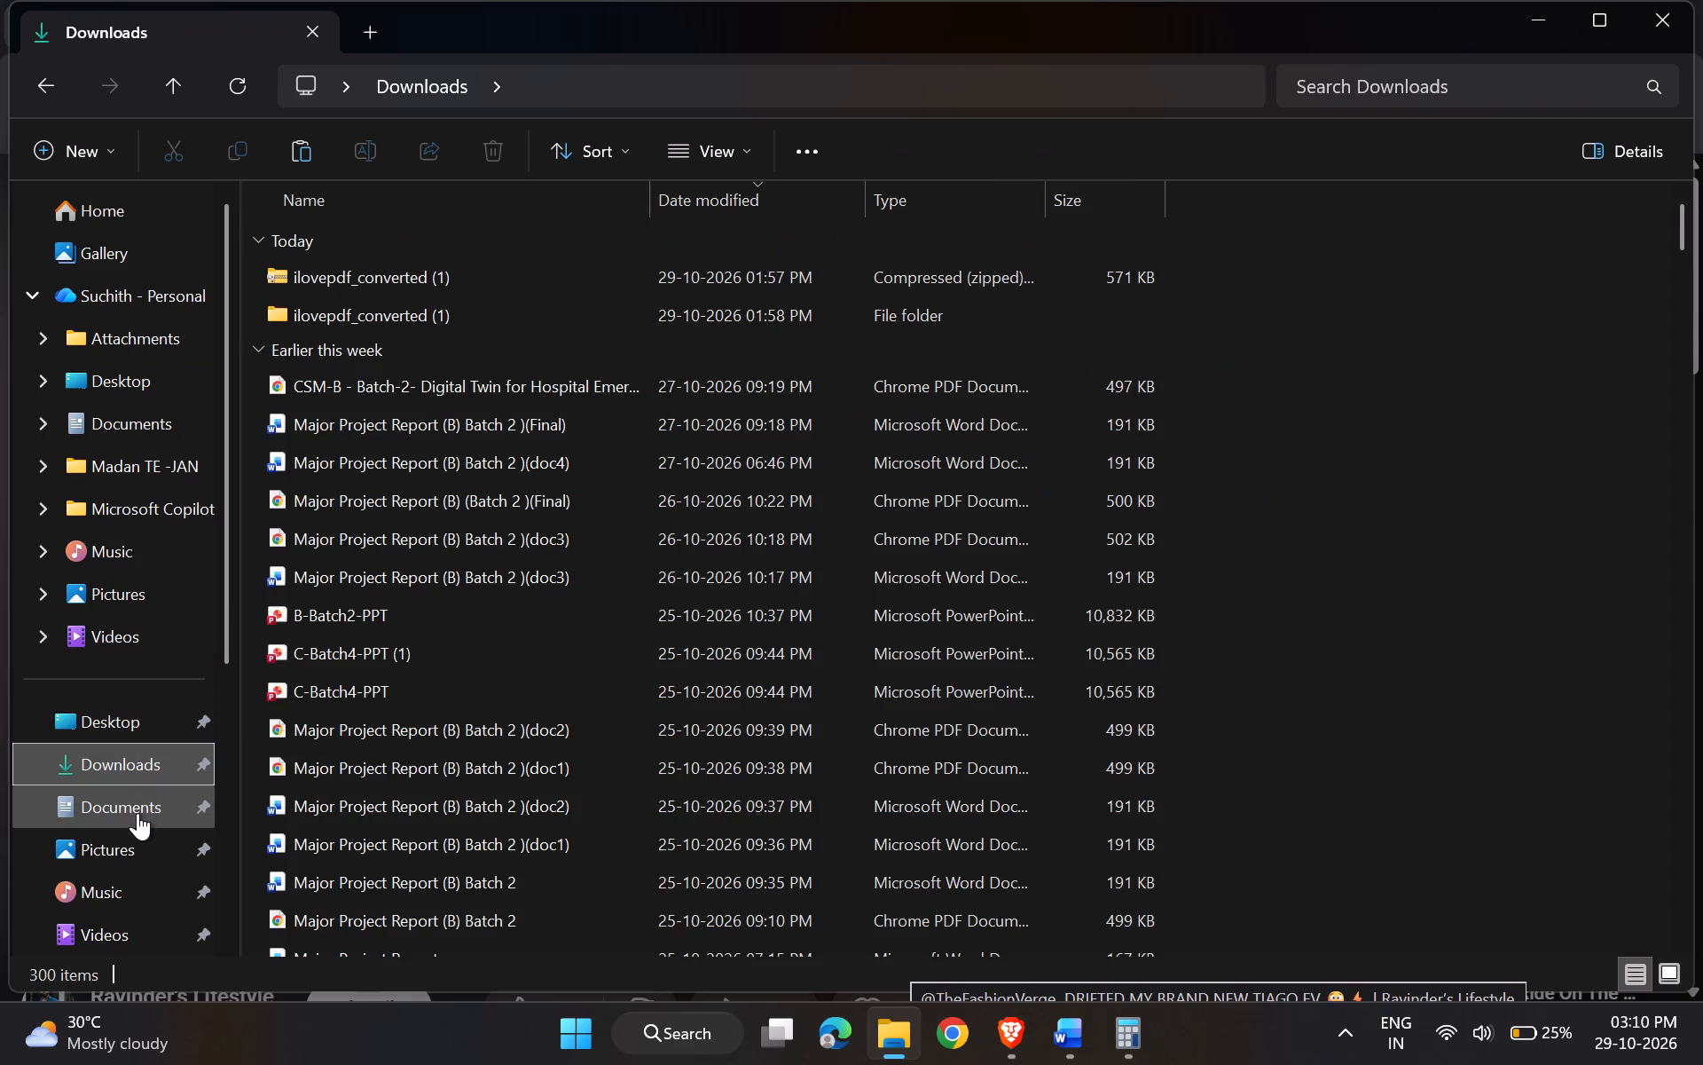
left_click(137, 813)
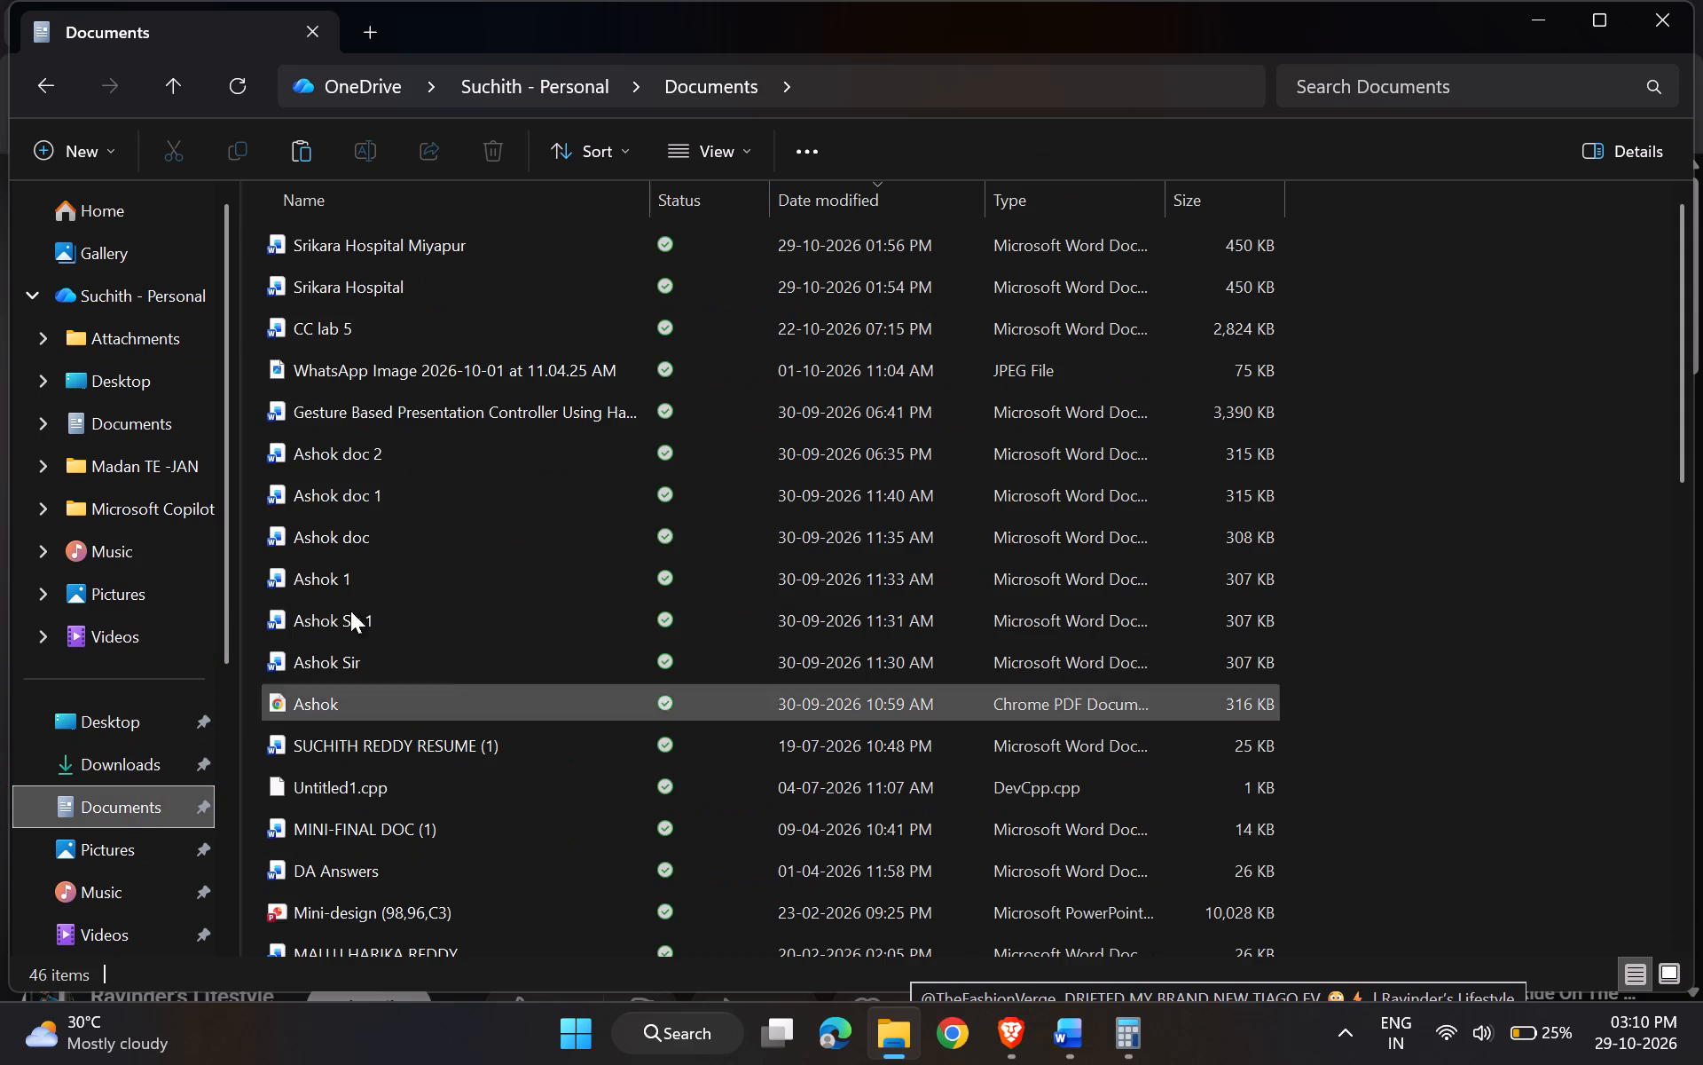
scroll(474, 695, "down", 6)
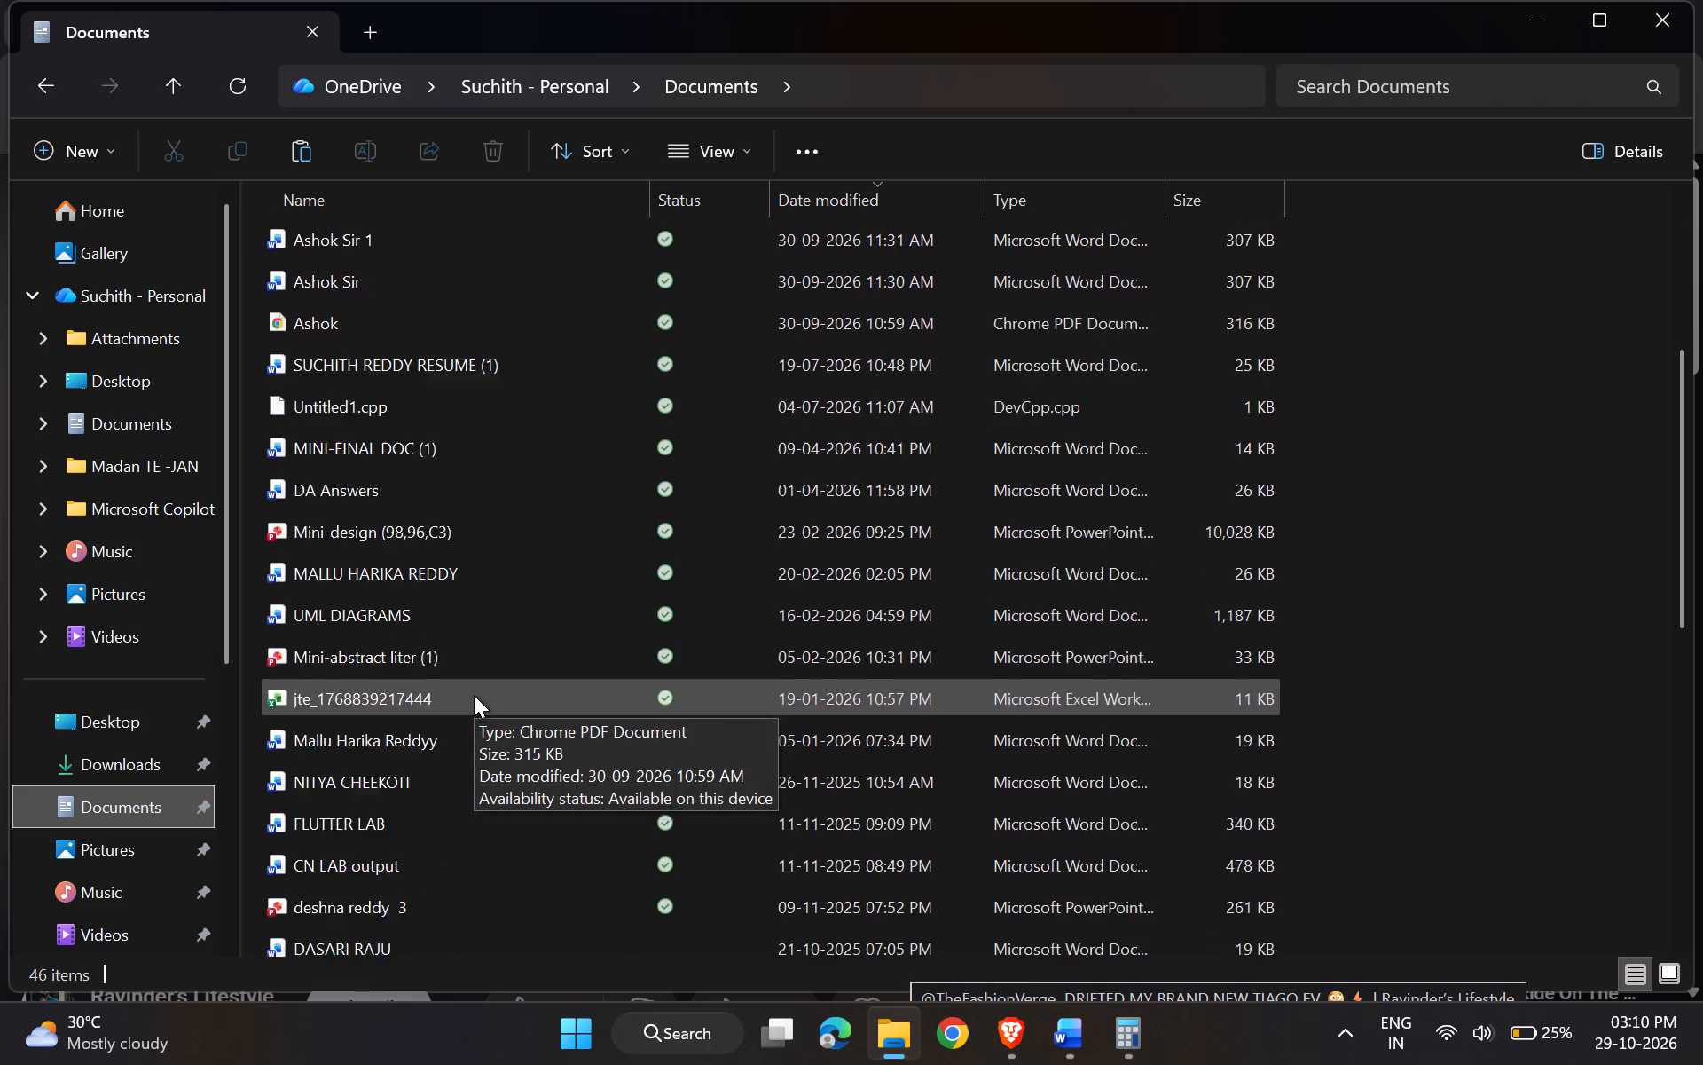
scroll(474, 695, "down", 6)
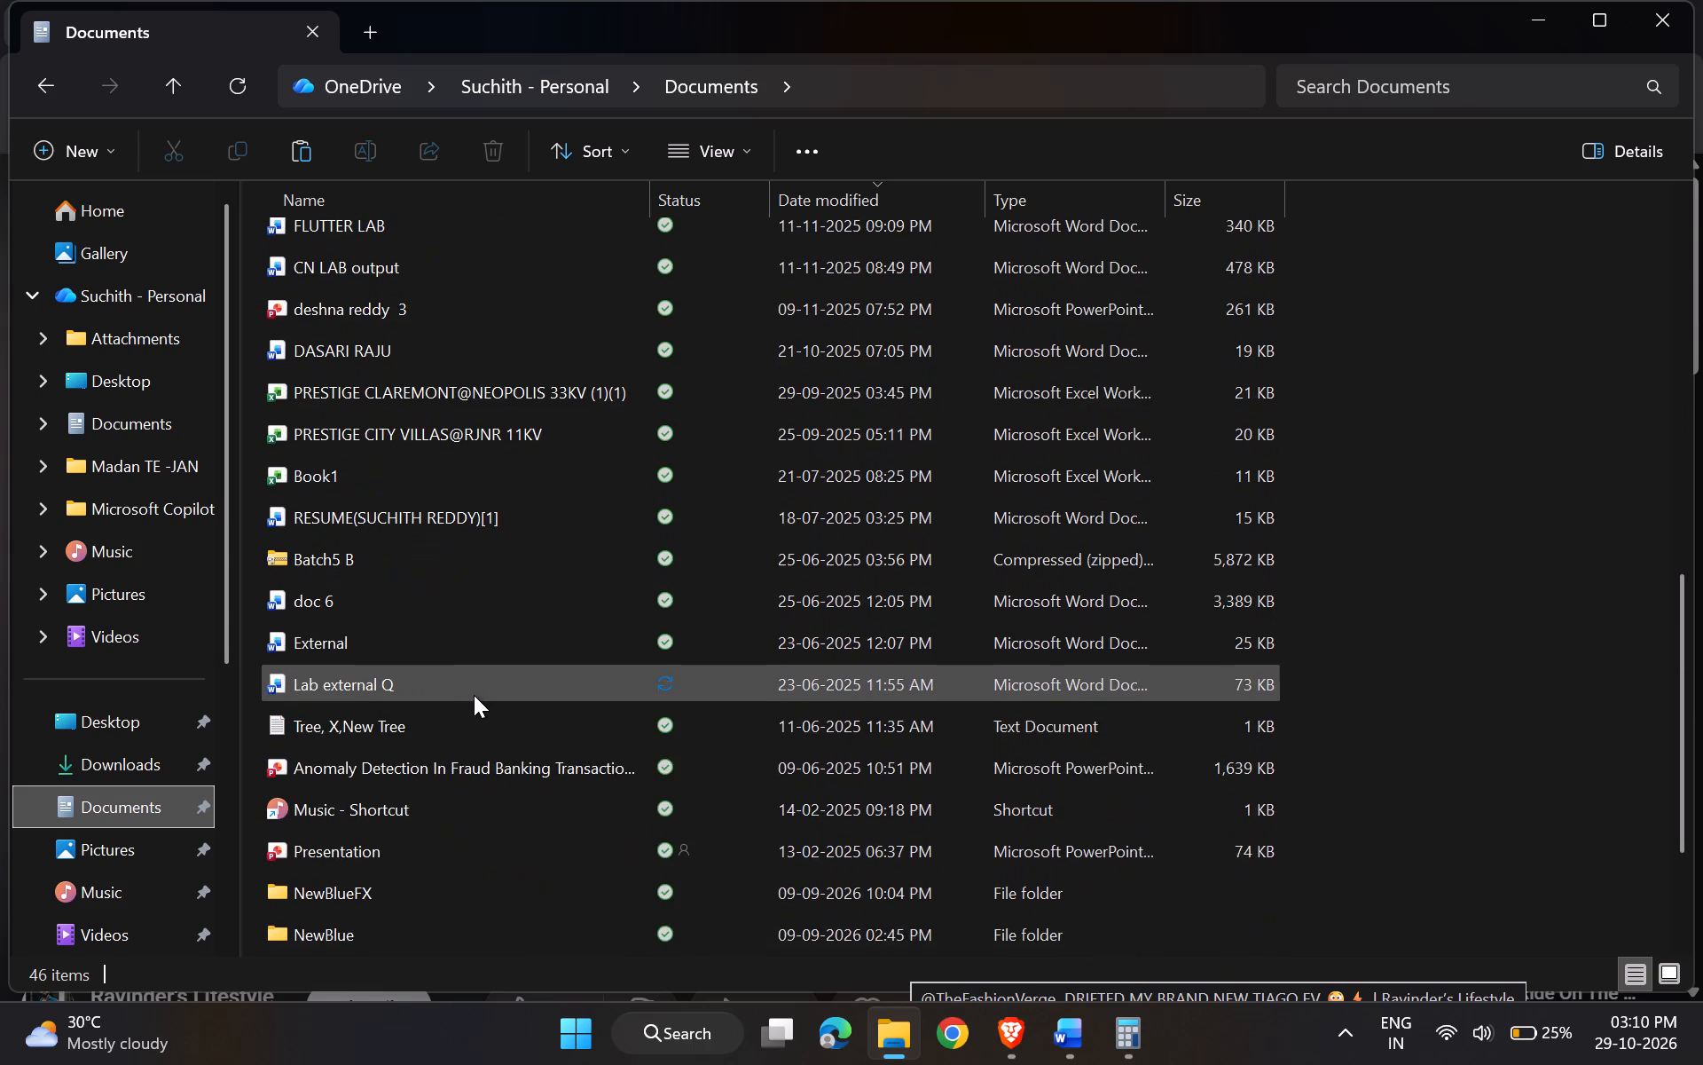
scroll(474, 695, "up", 6)
Search the Documents folder for "sri" and shorten the search term to "s".
left_click(1502, 80)
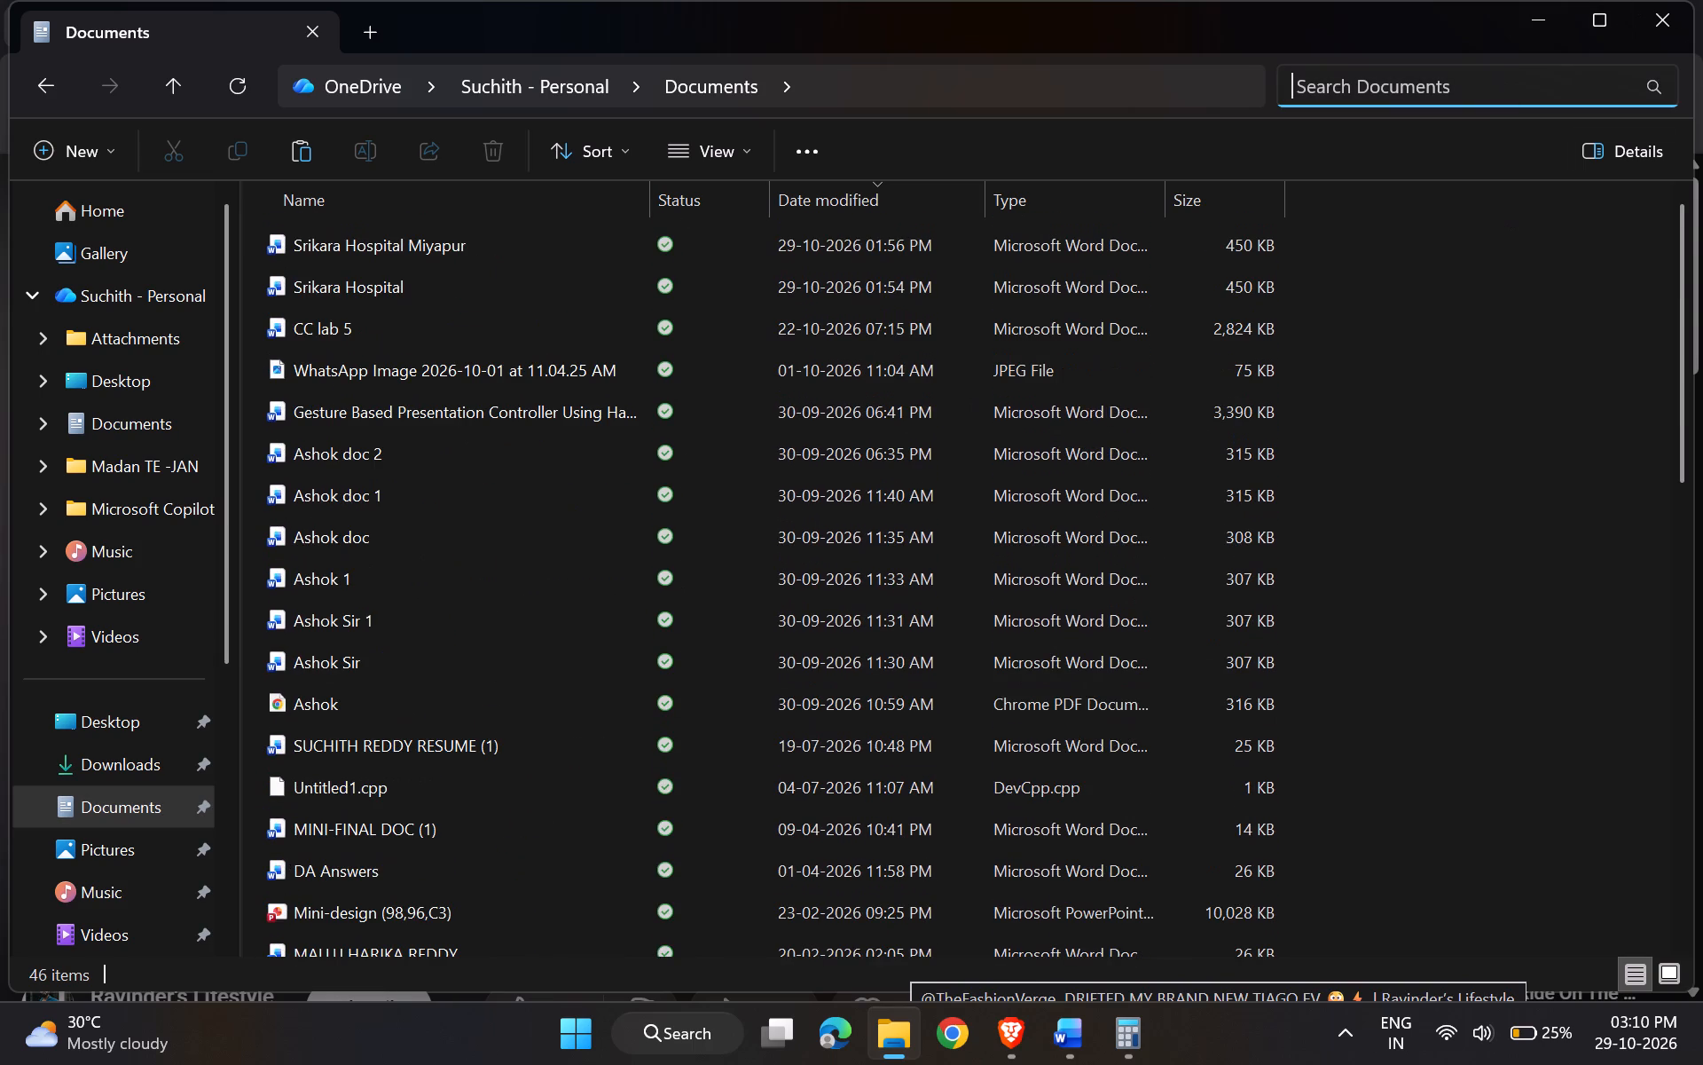
type("sri")
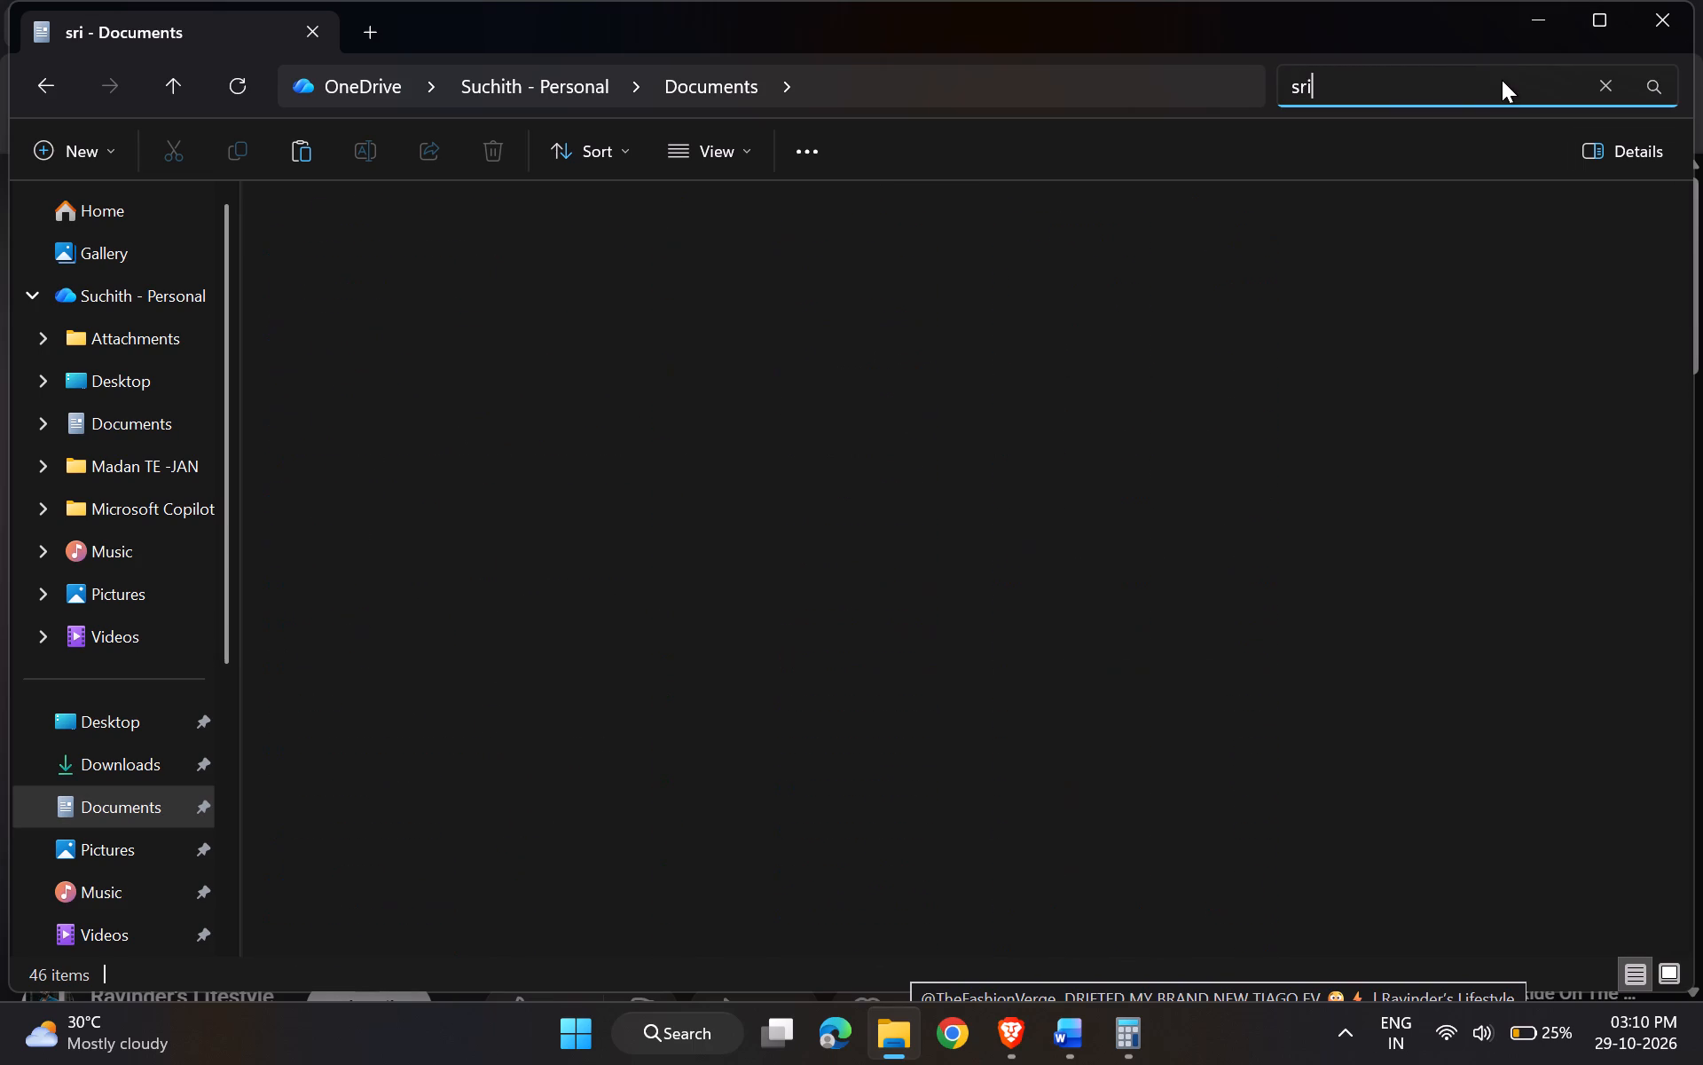
key("BackSpace")
key("BackSpace")
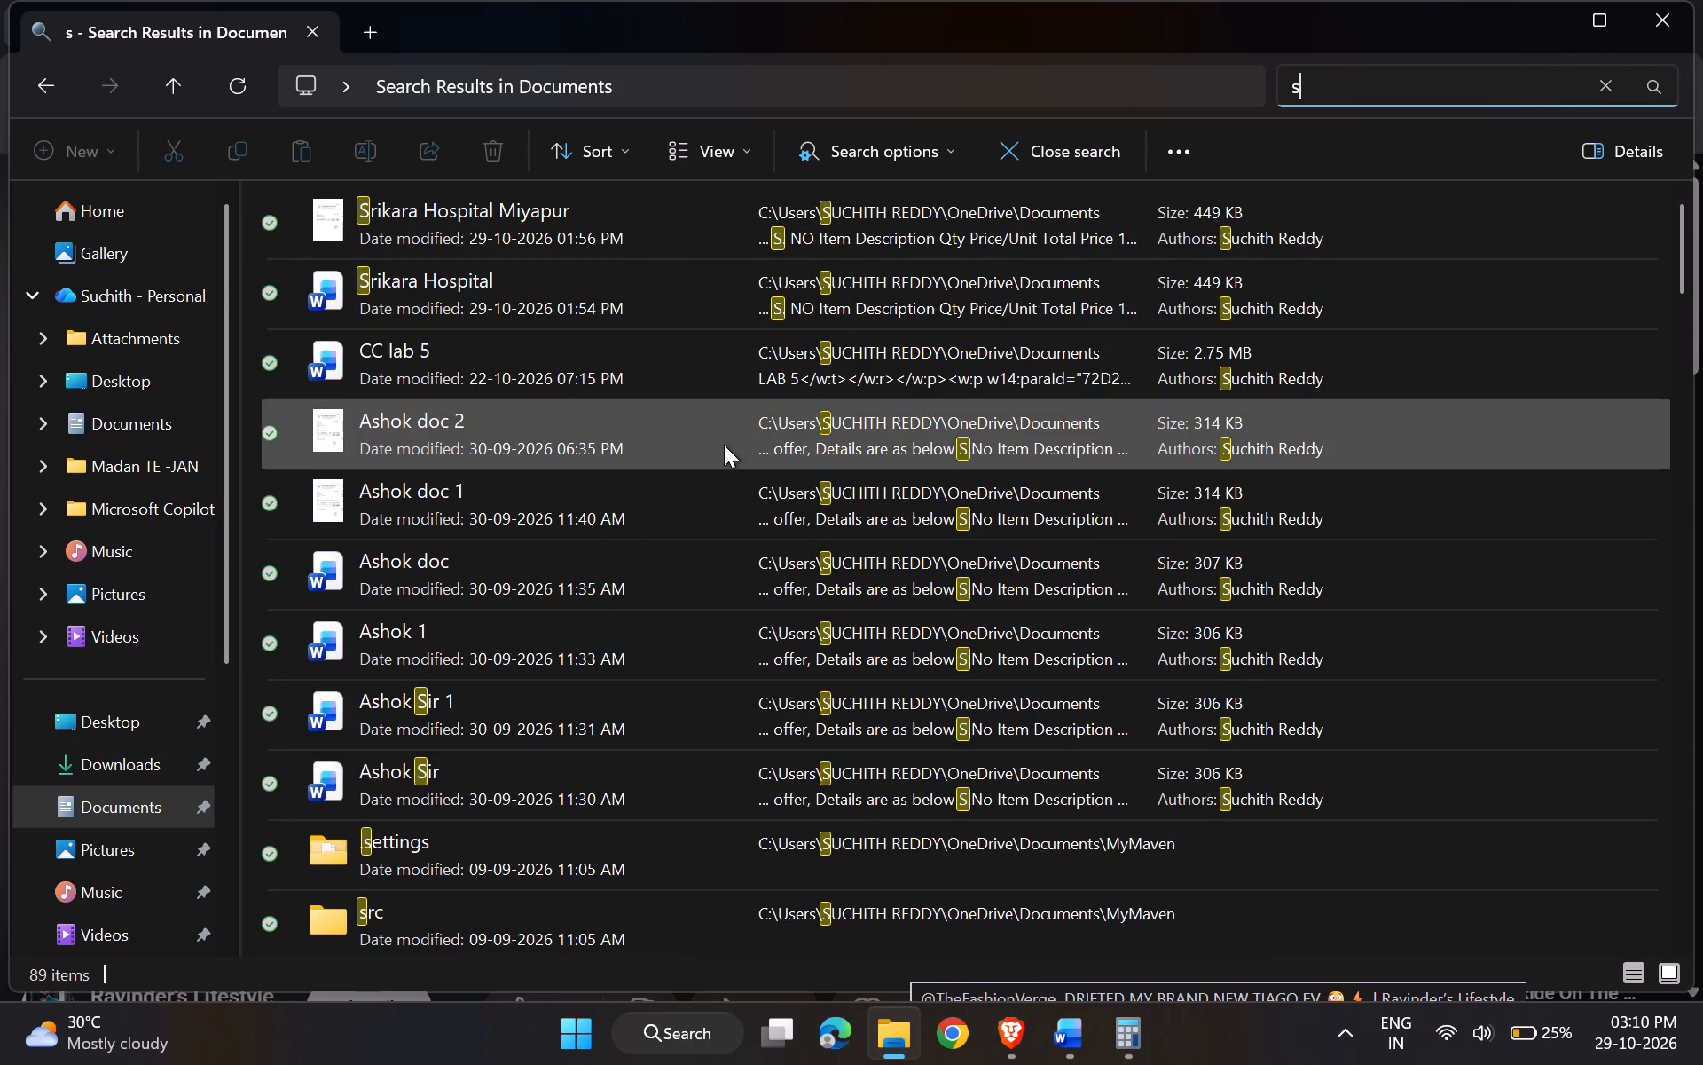
Switch to the Document1 list in Word and write "Motores devlepor pvt ltd narsingh" on the line below 50%.
left_click(1053, 1033)
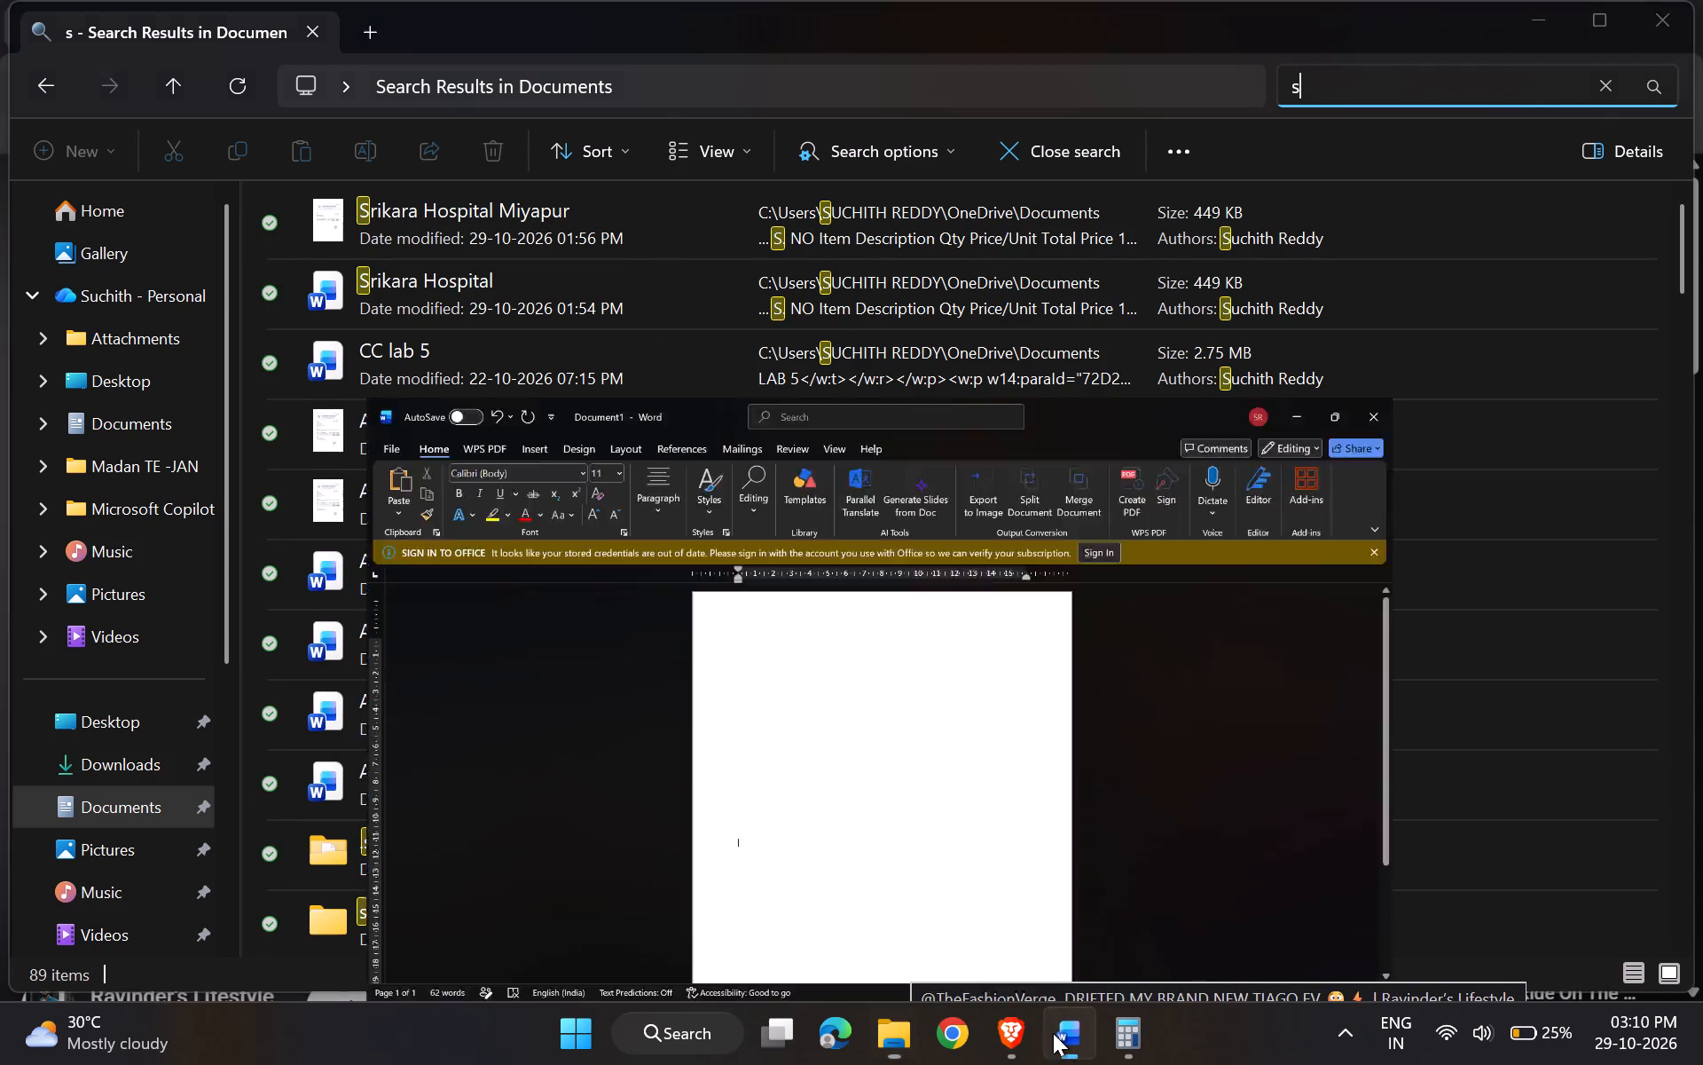
type("mo")
key("t")
type("ord")
key("space")
key("BackSpace")
key("BackSpace")
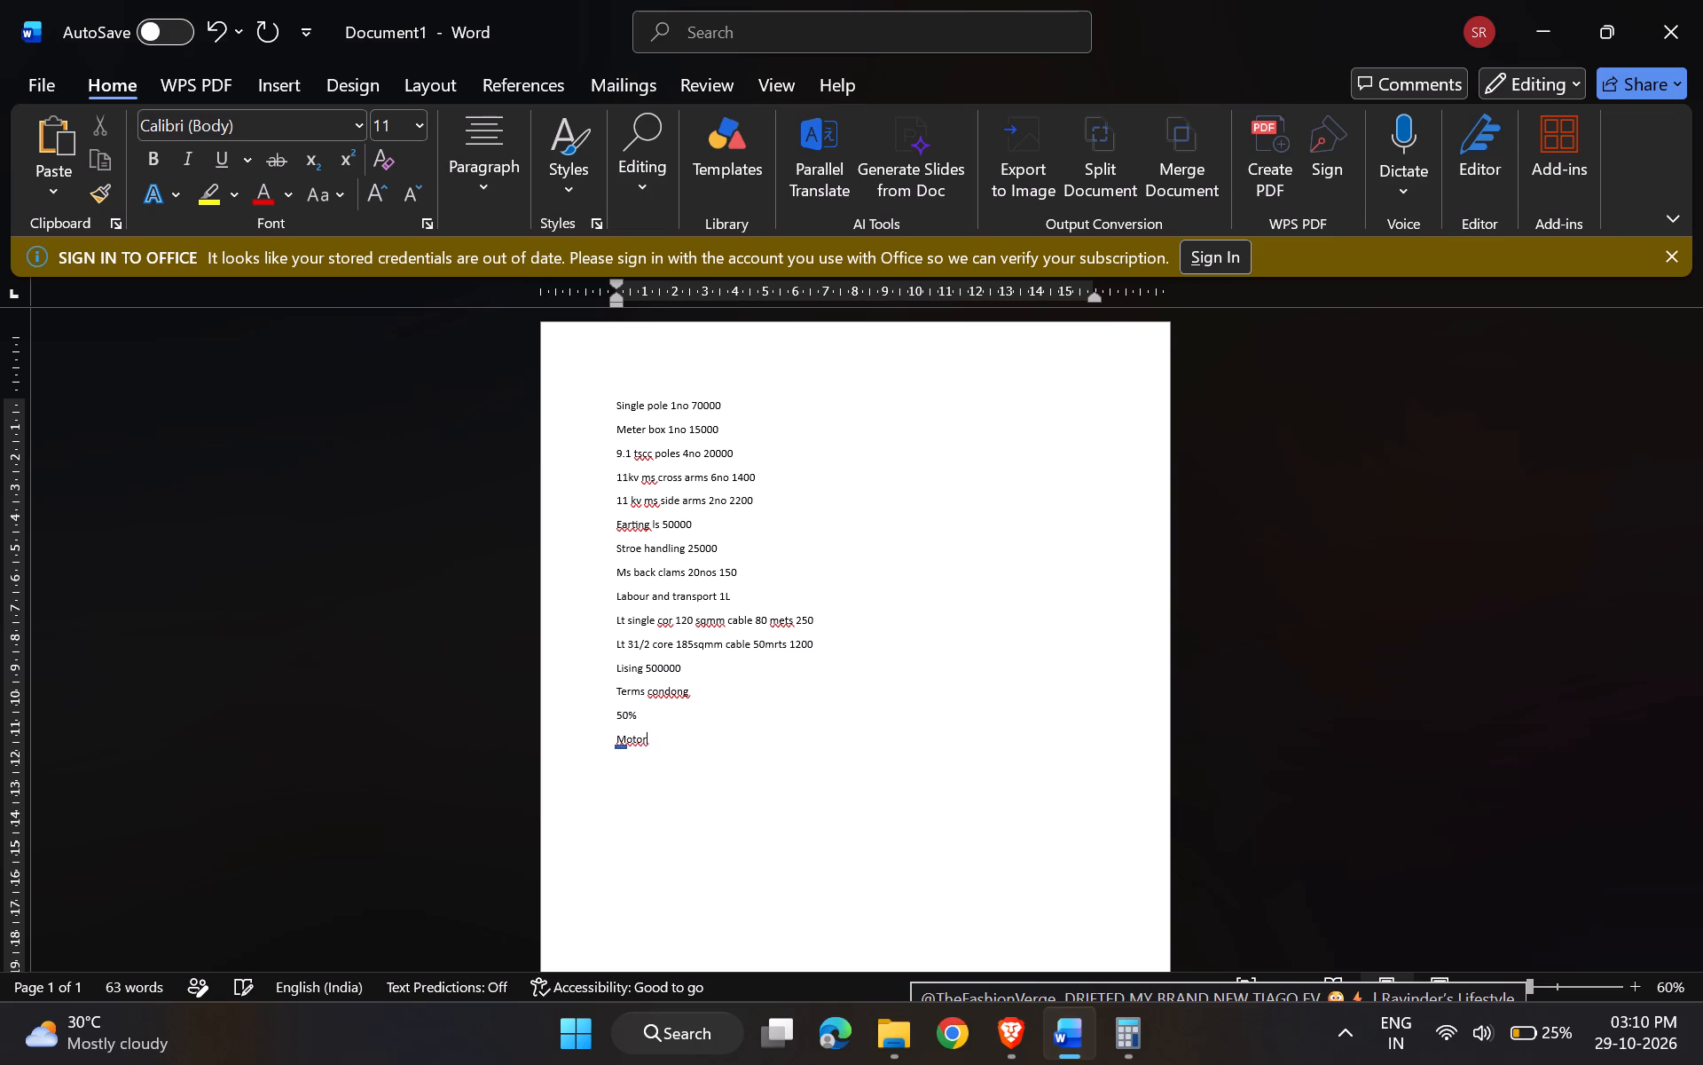
key("BackSpace")
key("BackSpace")
key("BackSpace")
key("BackSpace")
key("BackSpace")
type("motores")
key("space")
type("devlepor pvt")
key("space")
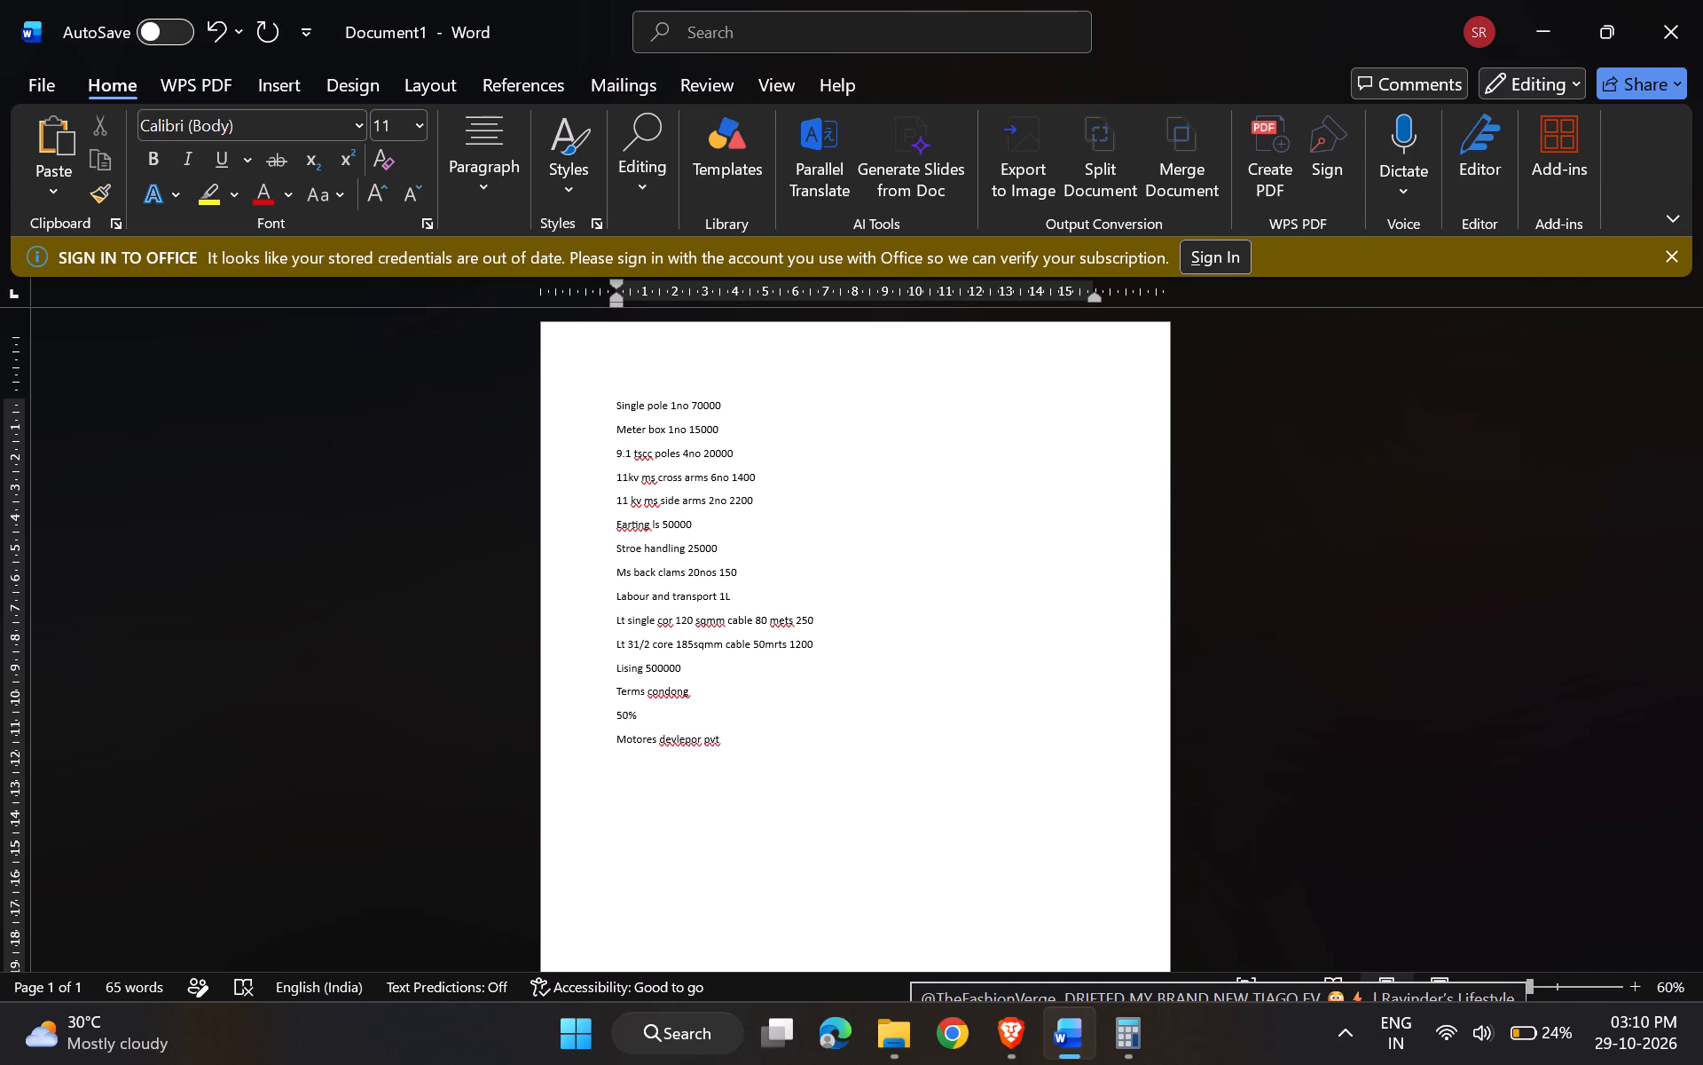
key("l")
type("td")
key("space")
type("nar")
type("sib")
key("BackSpace")
type("ngh")
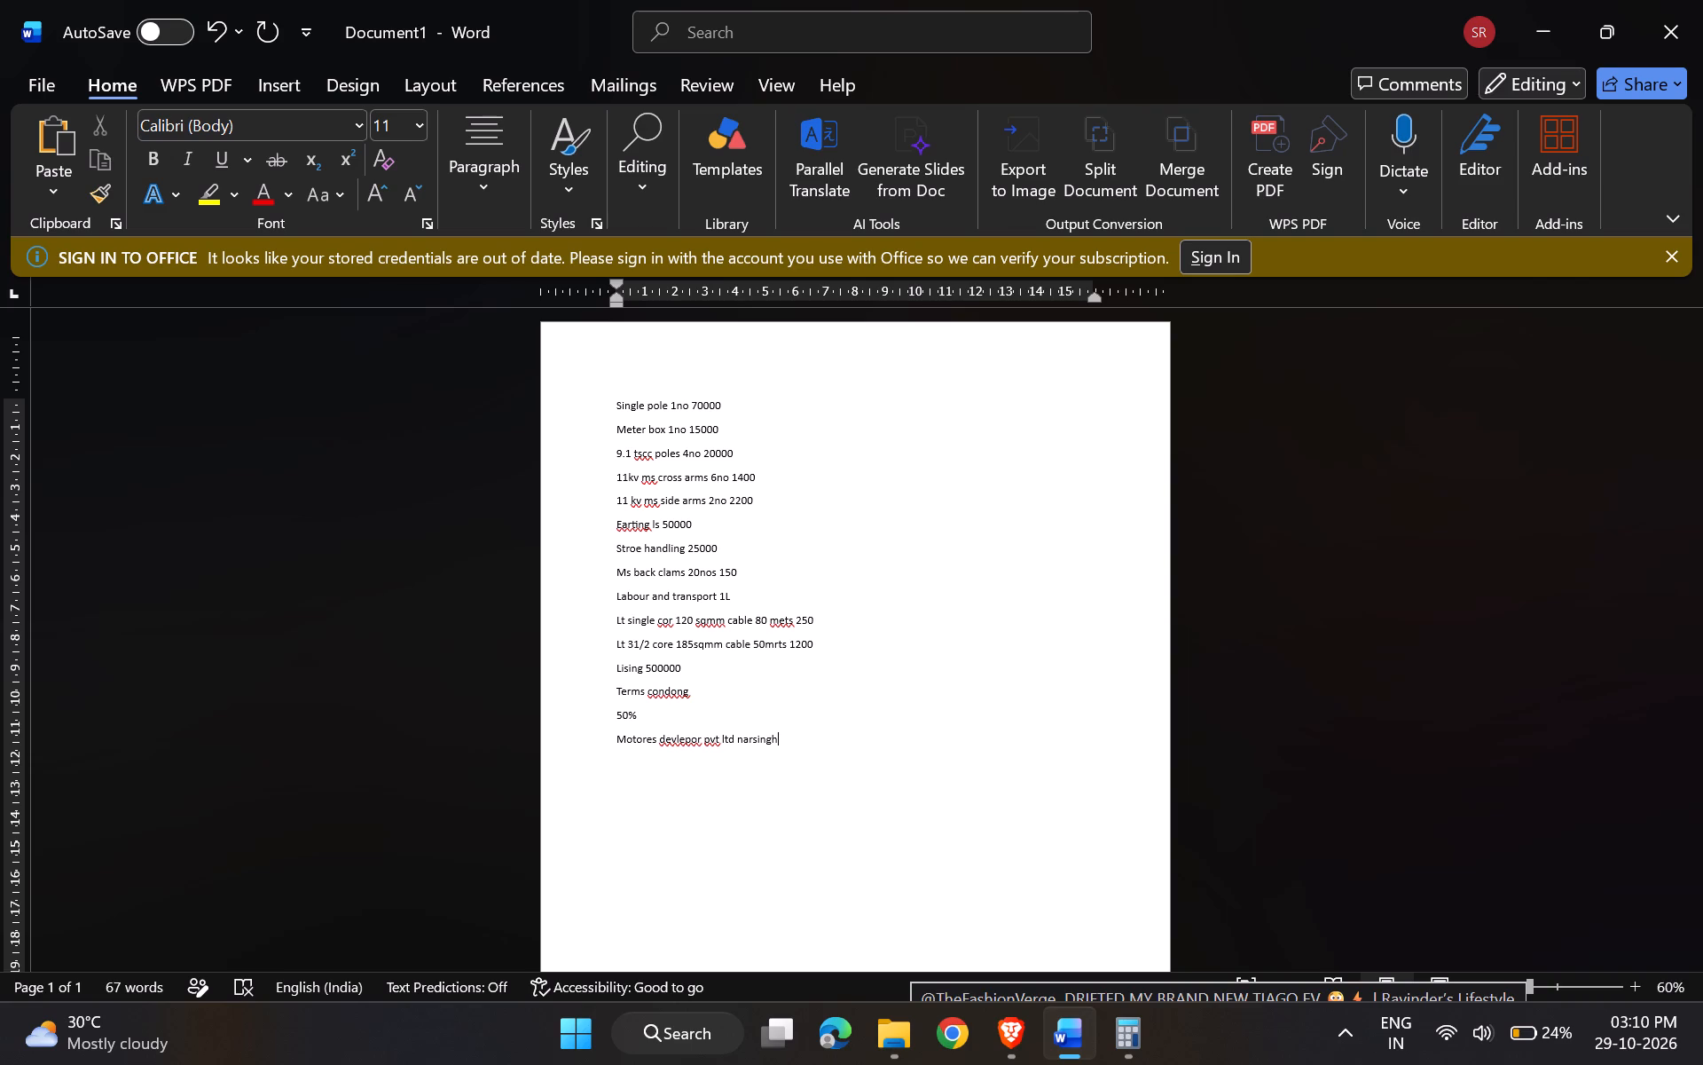